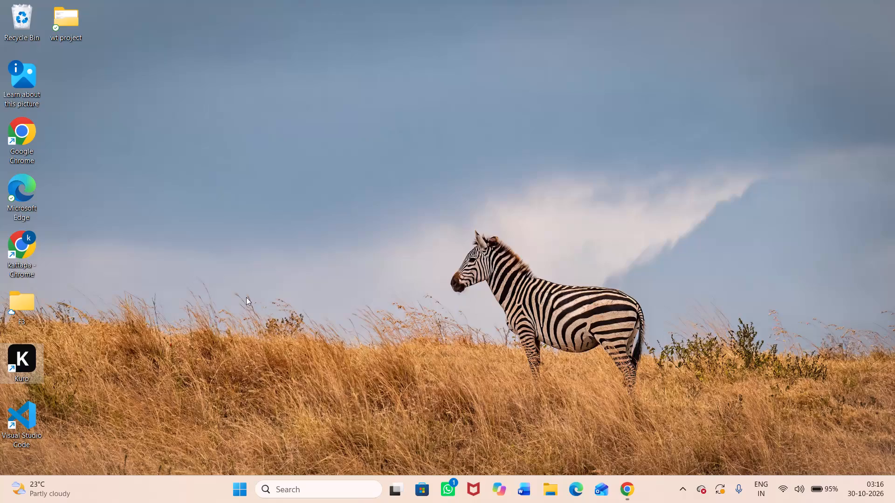
Launch the Kuro application from its desktop shortcut.
double_click(33, 354)
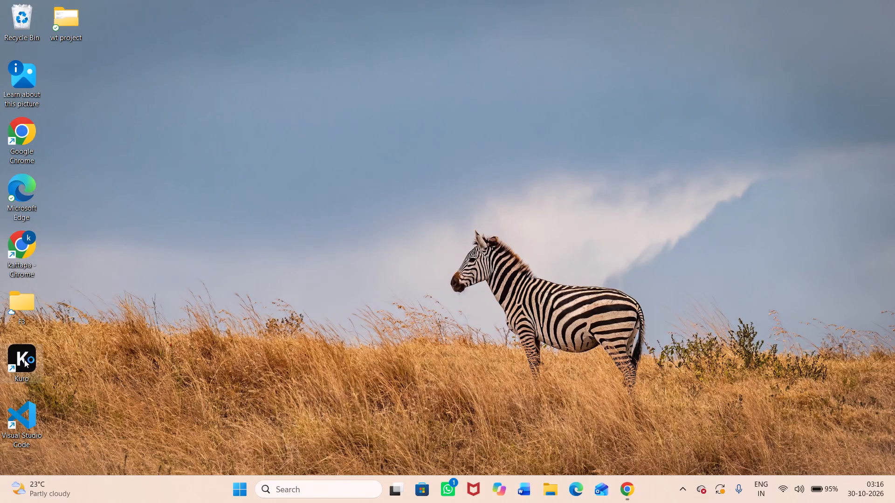
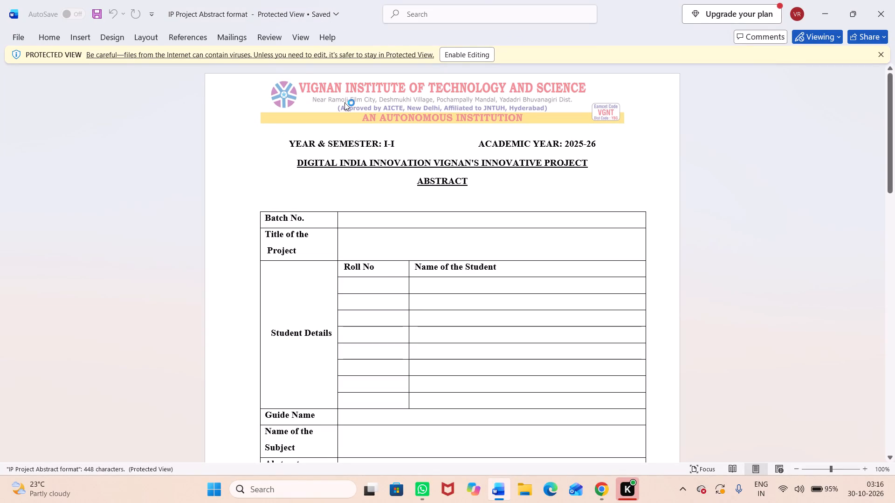
Enable editing for the protected IP Project Abstract format document.
click(458, 52)
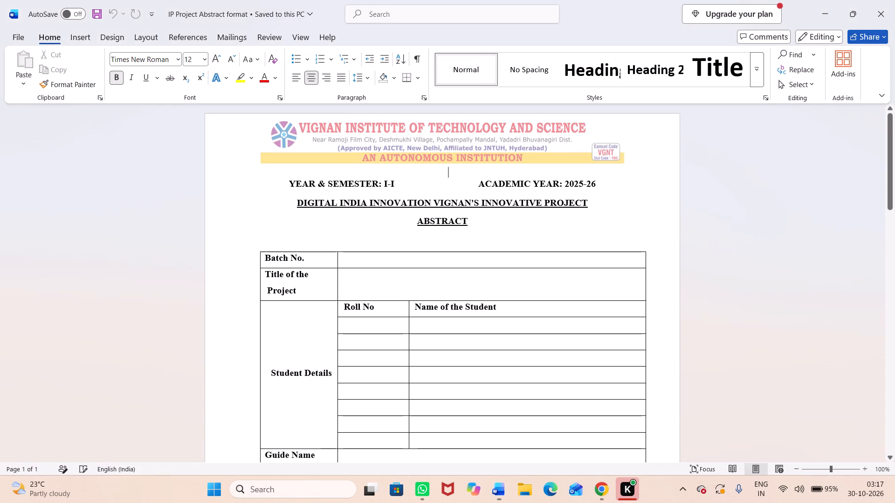
Look through the whole abstract form to see which sections need filling in.
scroll(378, 165, down, 3)
scroll(375, 167, down, 18)
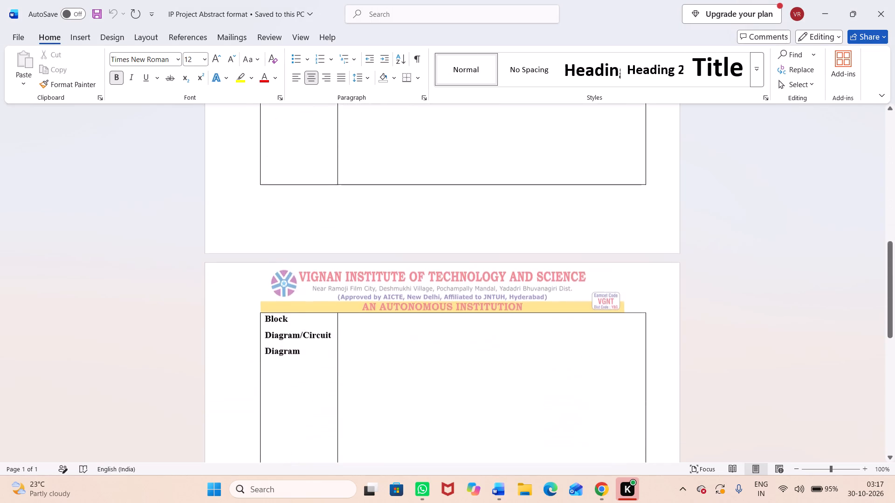
scroll(375, 167, down, 20)
scroll(375, 167, down, 5)
scroll(375, 167, up, 6)
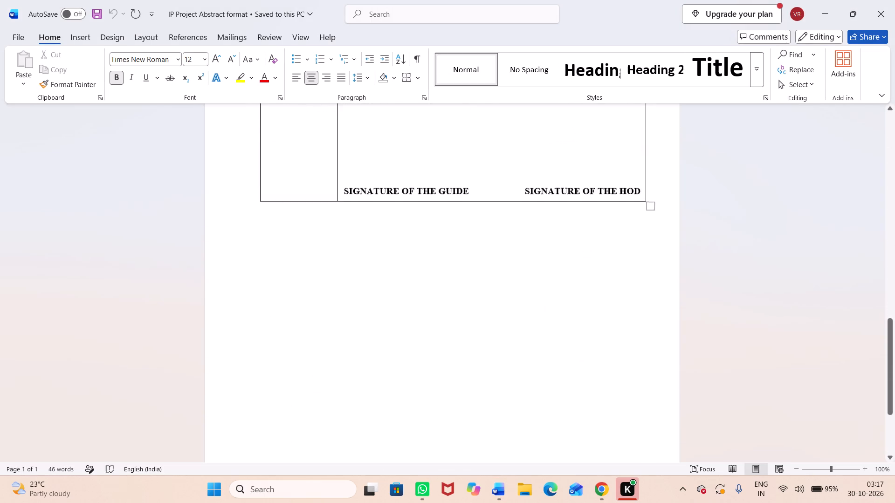
scroll(375, 167, up, 7)
scroll(375, 167, up, 15)
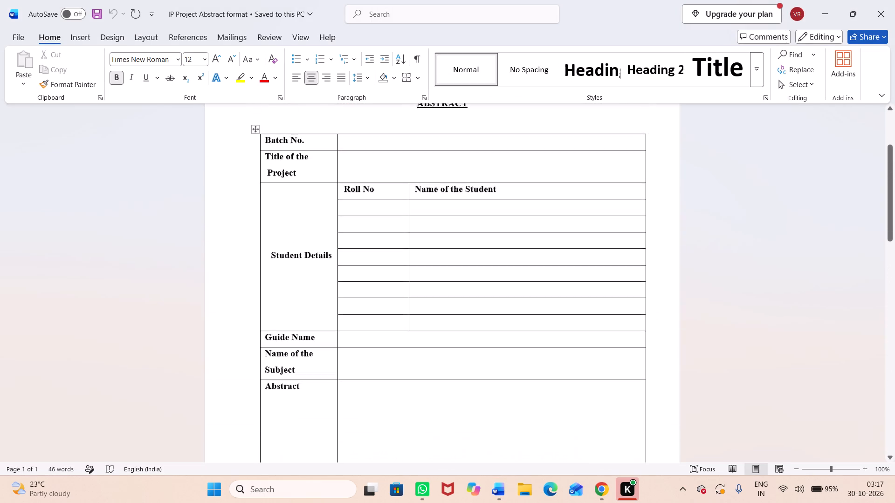
scroll(375, 167, up, 4)
scroll(598, 236, up, 4)
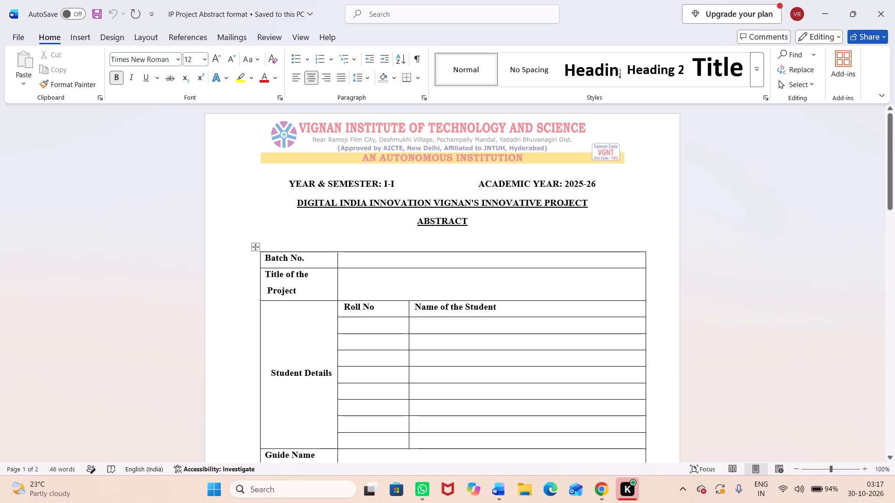
Enter 09 as the batch number in the abstract table.
click(398, 263)
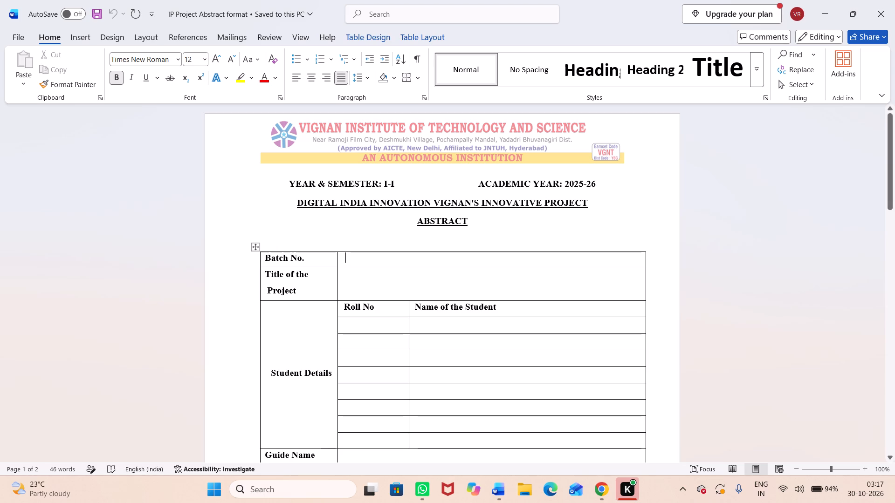
text(09)
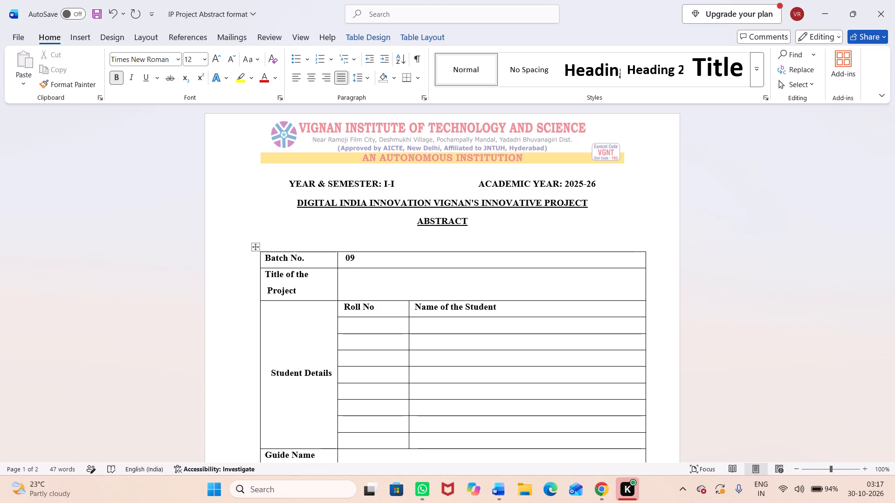
Enter SMART VISION as the title of the project in the abstract table.
click(539, 289)
text(SMART VS)
key(BackSpace)
text(ISION)
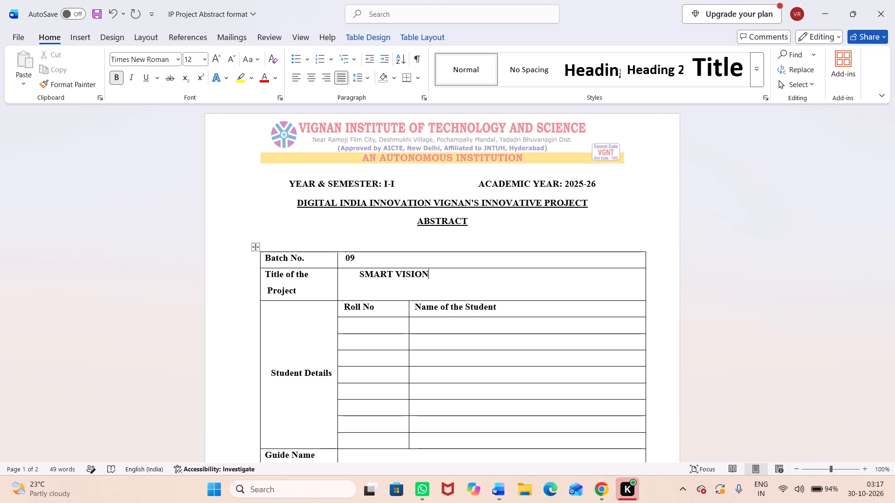
Reduce the extra spacing before the project title to a single space, aligning it with the batch number above.
click(358, 273)
key(BackSpace)
key(BackSpace)
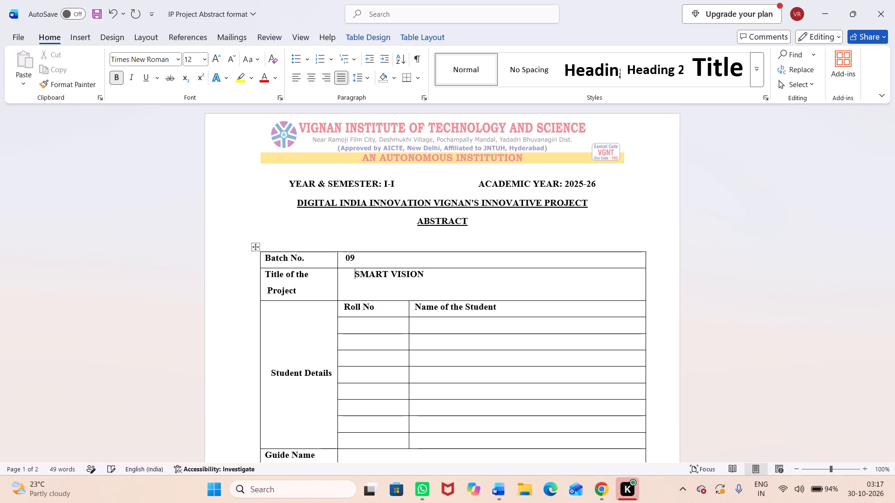
key(BackSpace)
key(BackSpace)
key(BackSpace)
key(BackSpace)
key(BackSpace)
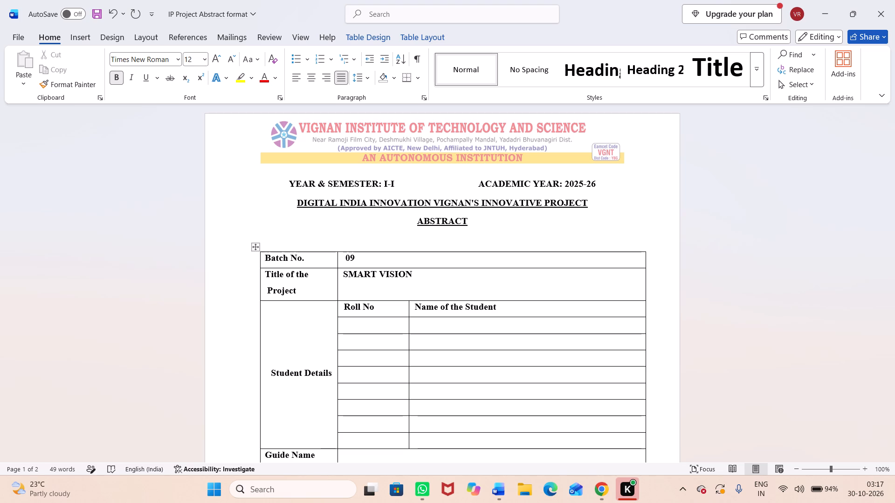
key(space)
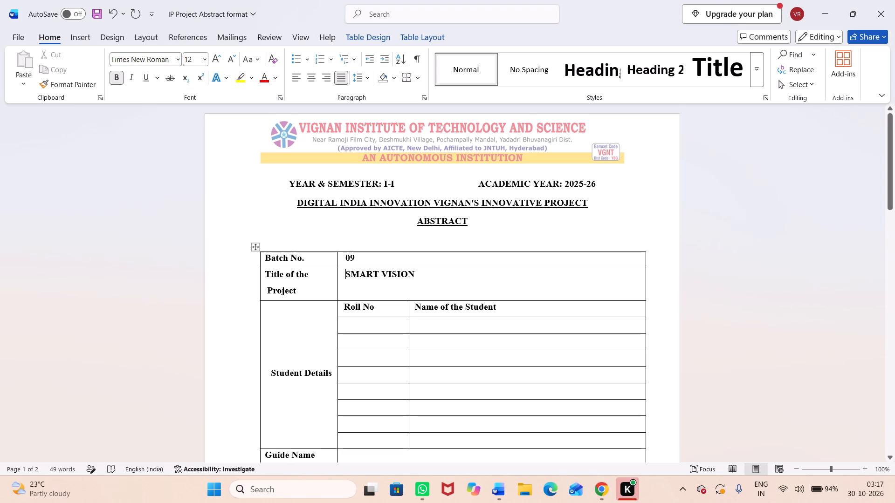
scroll(413, 320, down, 2)
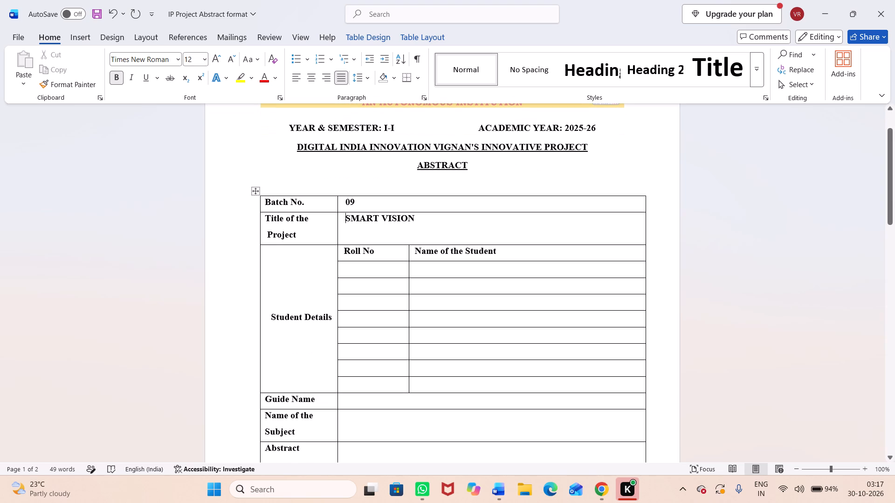
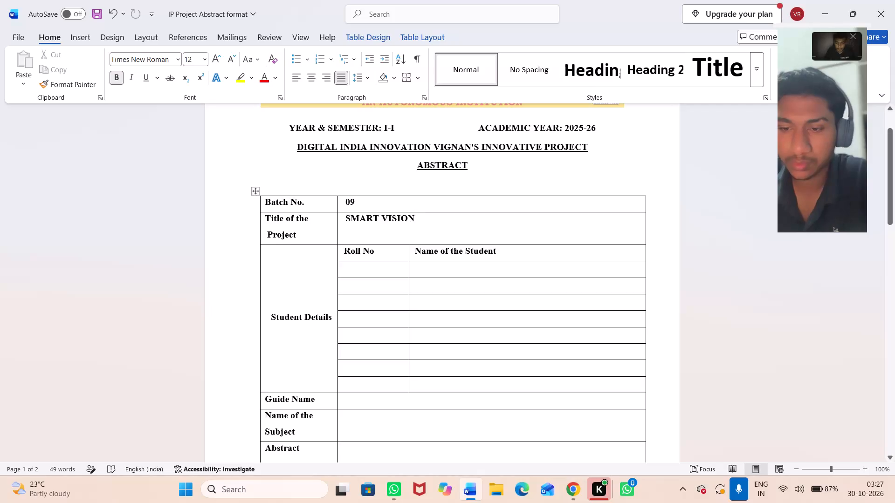
Replace the second word of the project title so that the title reads SMART DESK.
key(BackSpace)
key(BackSpace)
key(BackSpace)
key(BackSpace)
key(BackSpace)
key(BackSpace)
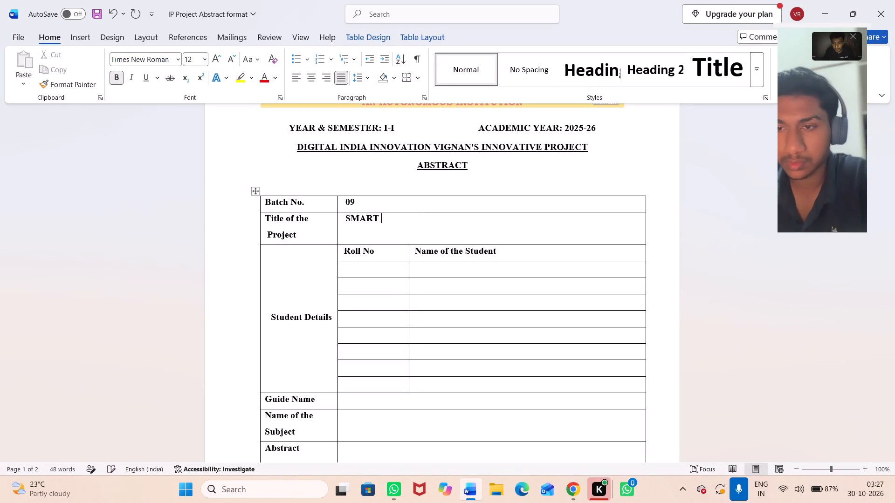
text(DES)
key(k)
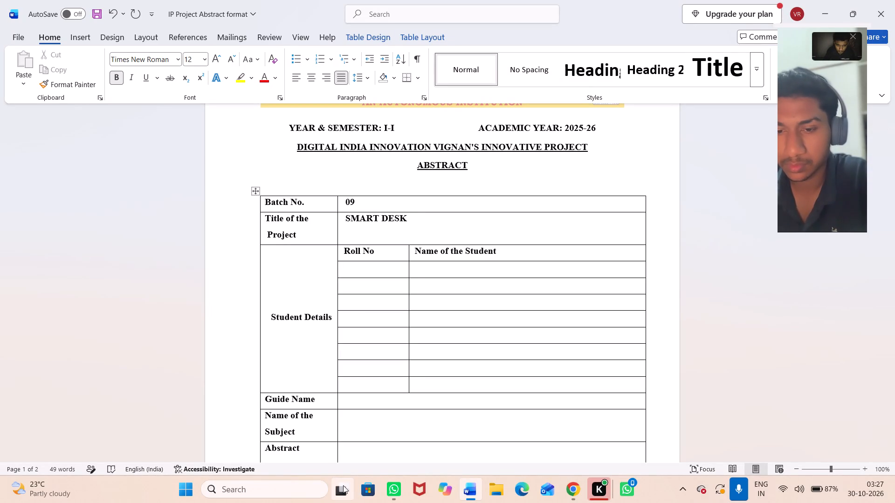
Bring up the open WhatsApp windows to switch to the chat.
click(387, 491)
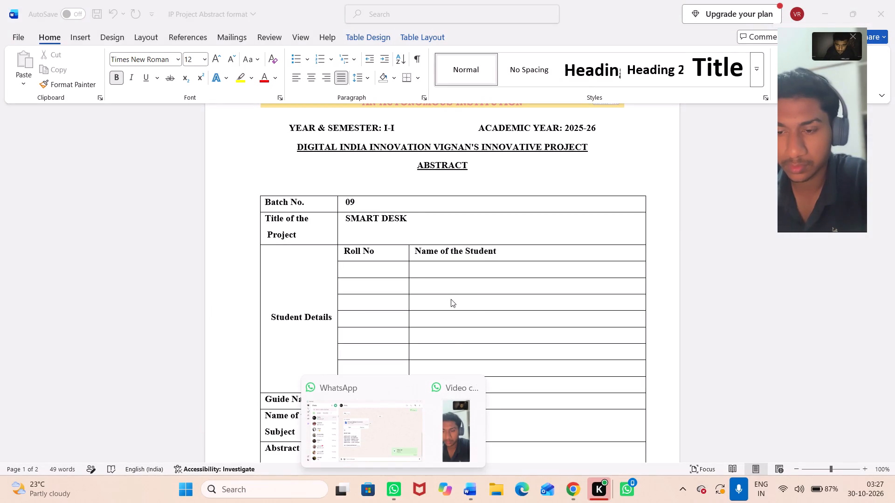
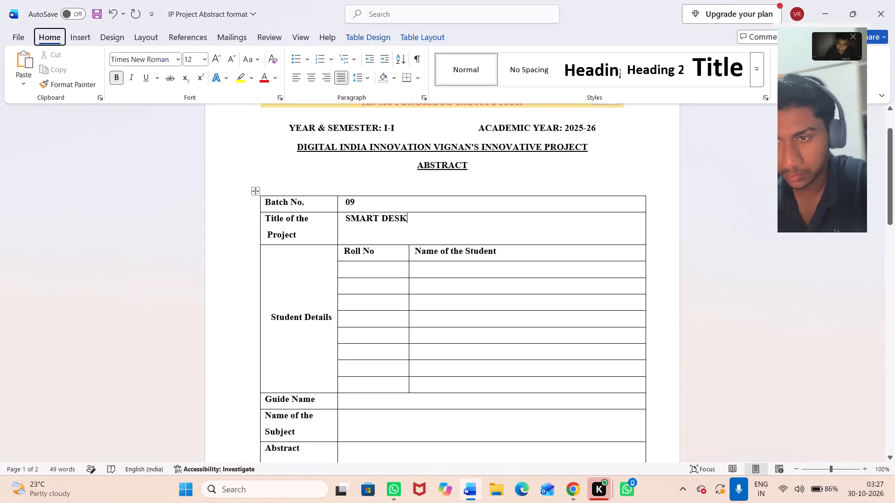
Paste the copied roll number into the first empty Roll No cell of the student details.
click(382, 271)
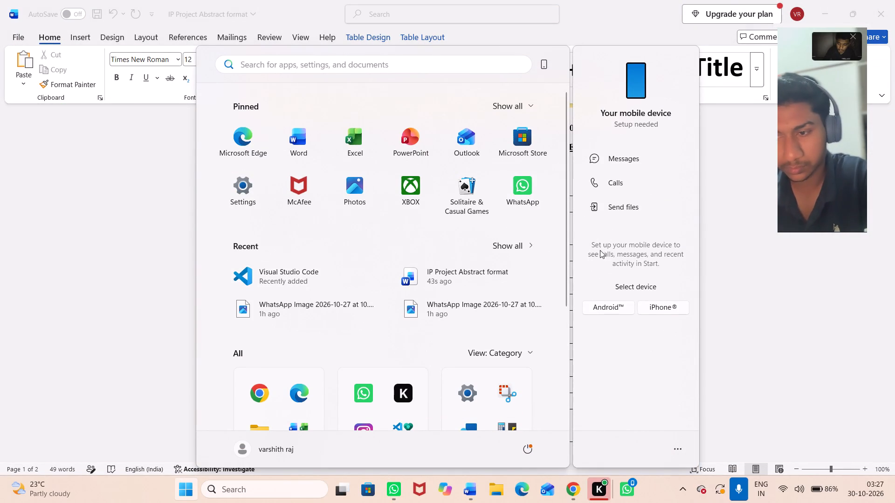
key(ctrl+v)
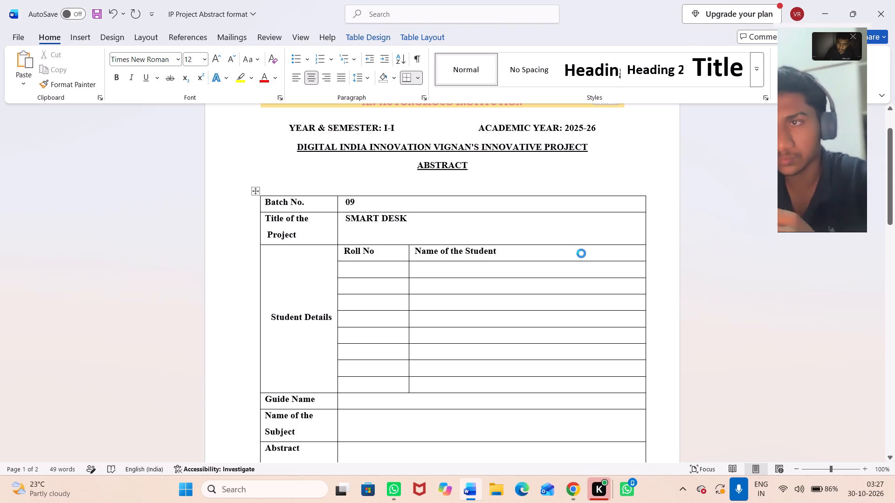
Begin the student name entry in the first empty row of the student details.
click(431, 271)
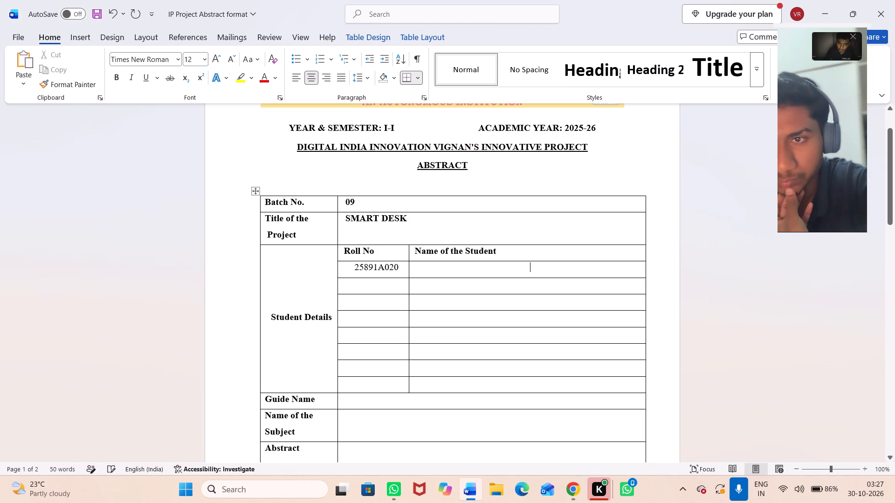
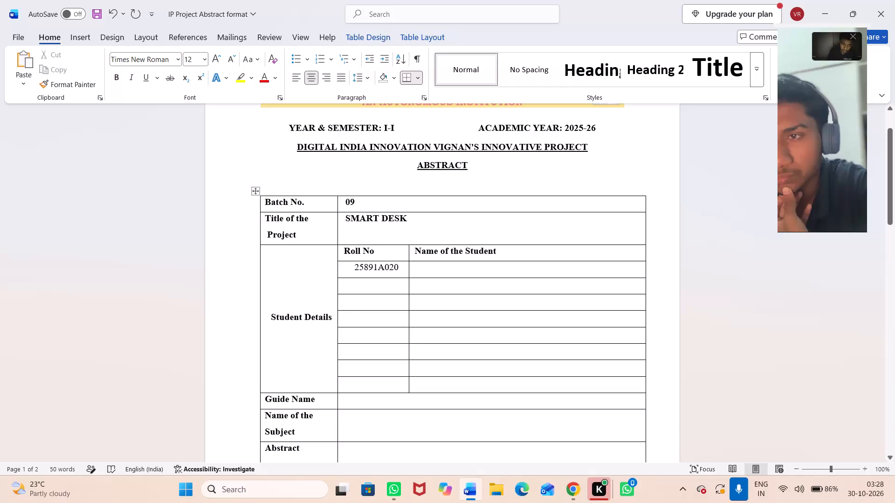
Complete the first row of the student details with the student's full roll number and the copied student name.
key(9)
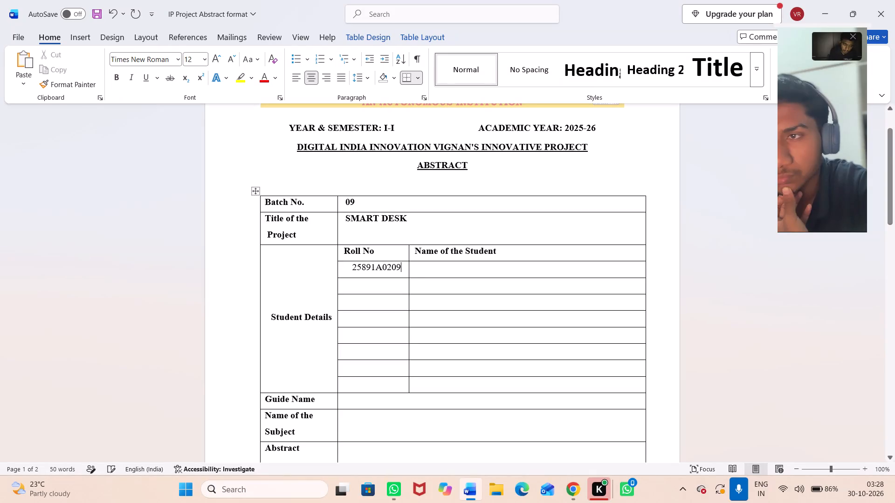
key(Page_Up)
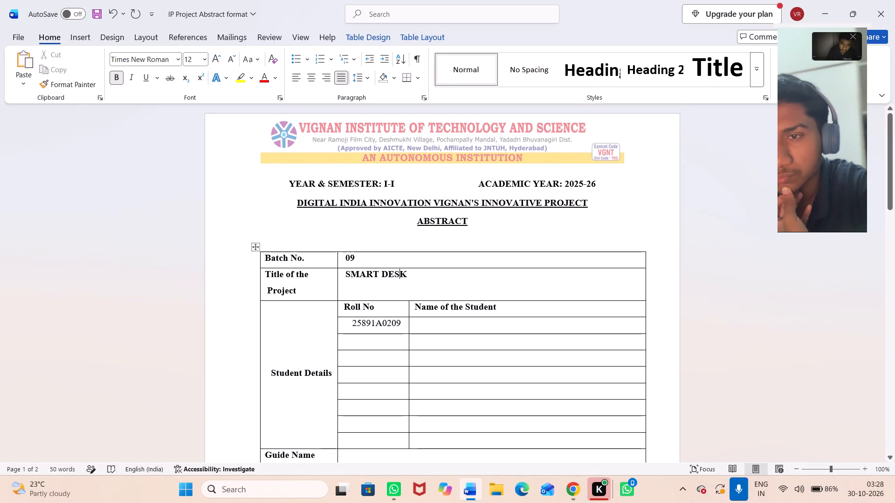
click(420, 326)
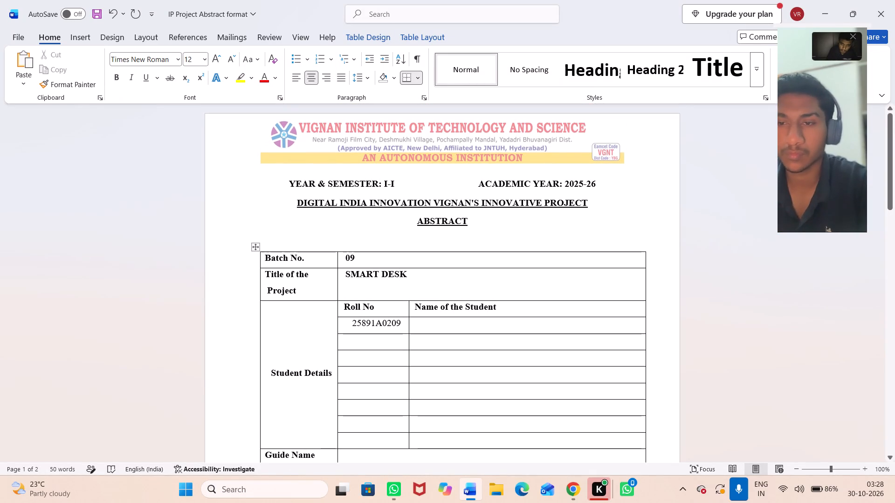
key(ctrl+v)
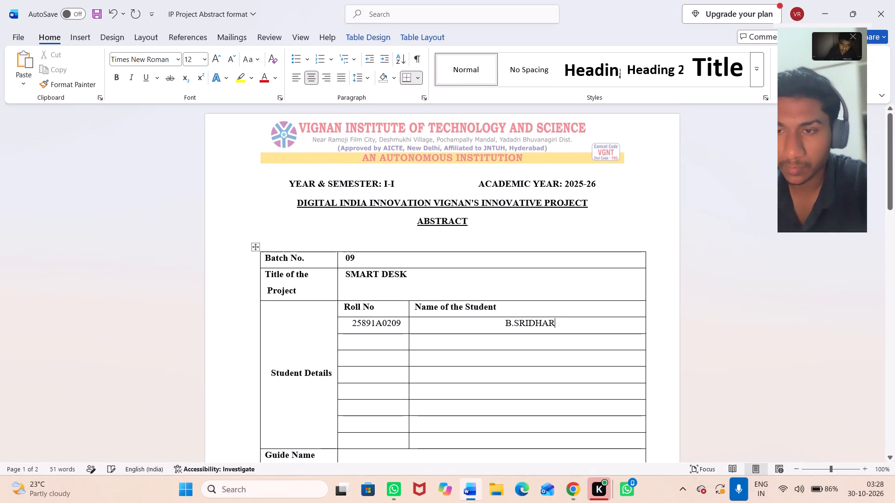
Enter the second student's roll number in the next row of the student details.
click(373, 342)
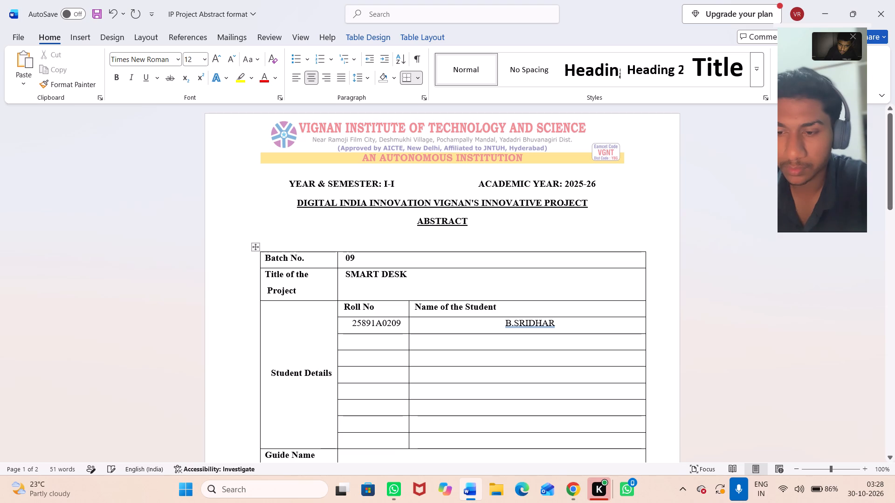
Left-align the student's name in the first student row beneath the Name of the Student heading.
click(503, 321)
key(BackSpace)
key(BackSpace)
key(BackSpace)
key(BackSpace)
key(BackSpace)
key(BackSpace)
key(BackSpace)
key(BackSpace)
key(BackSpace)
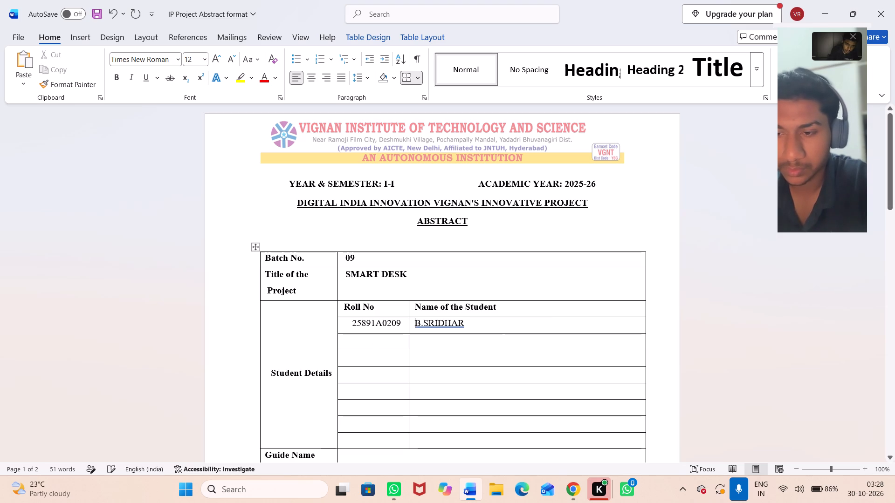
key(space)
key(space)
key(space)
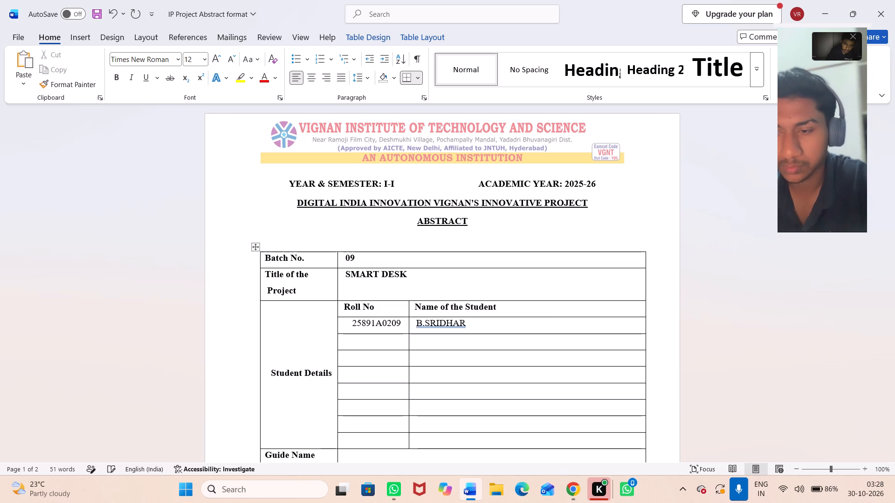
key(BackSpace)
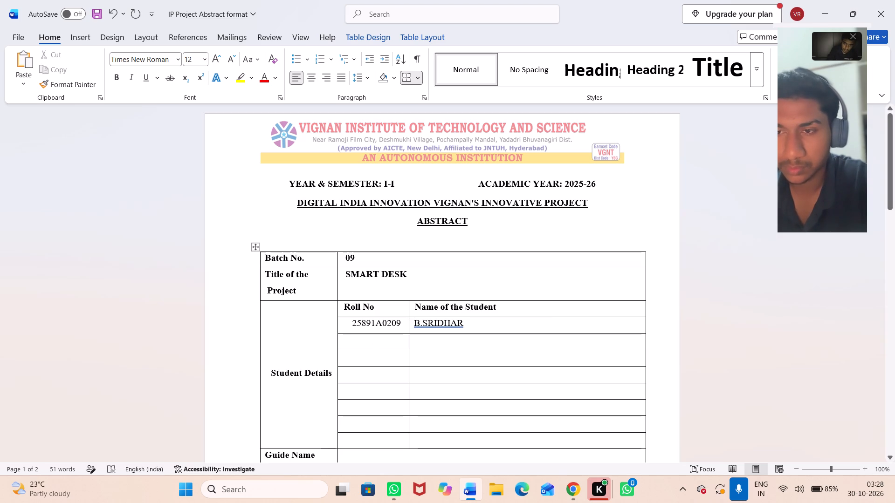
Left-align the roll number in the first student row beneath the Roll No heading.
click(353, 322)
key(BackSpace)
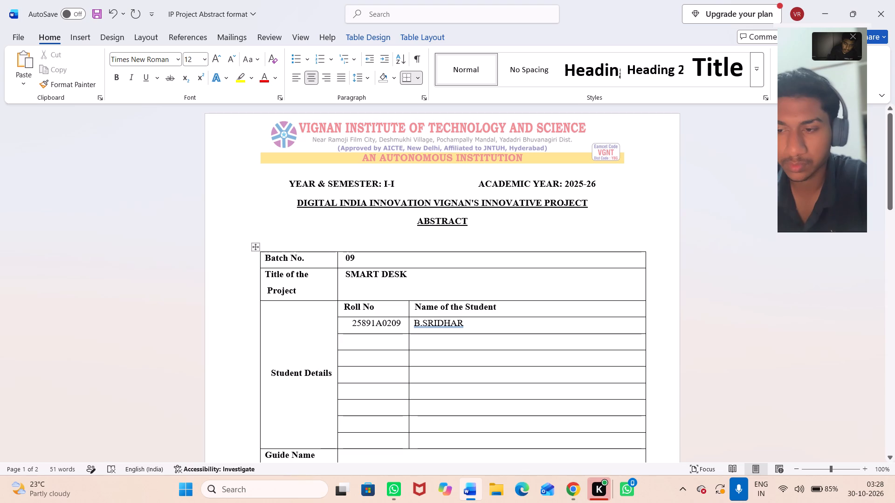
key(BackSpace)
key(space)
key(space)
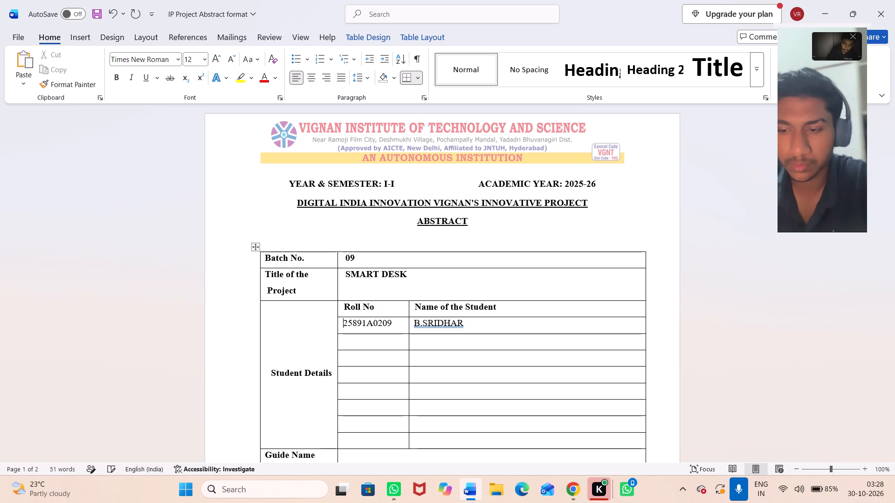
Place the cursor in the second student row's Roll No cell and switch to WhatsApp.
click(366, 344)
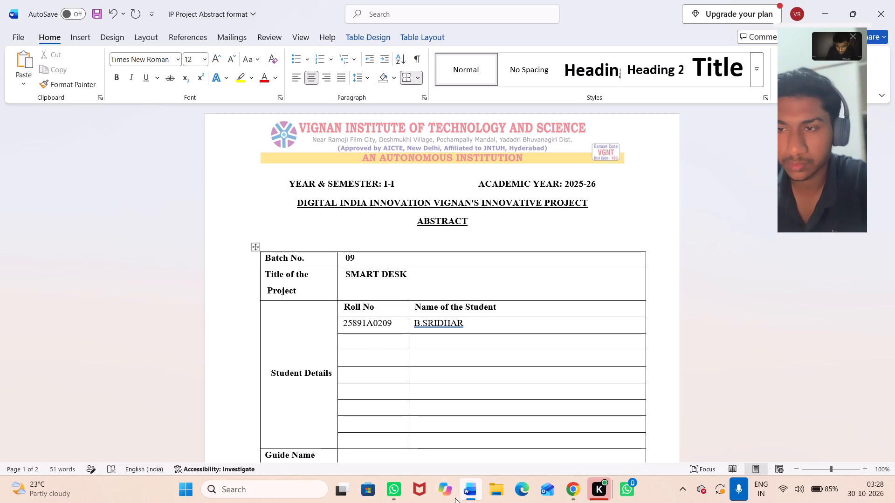
click(402, 488)
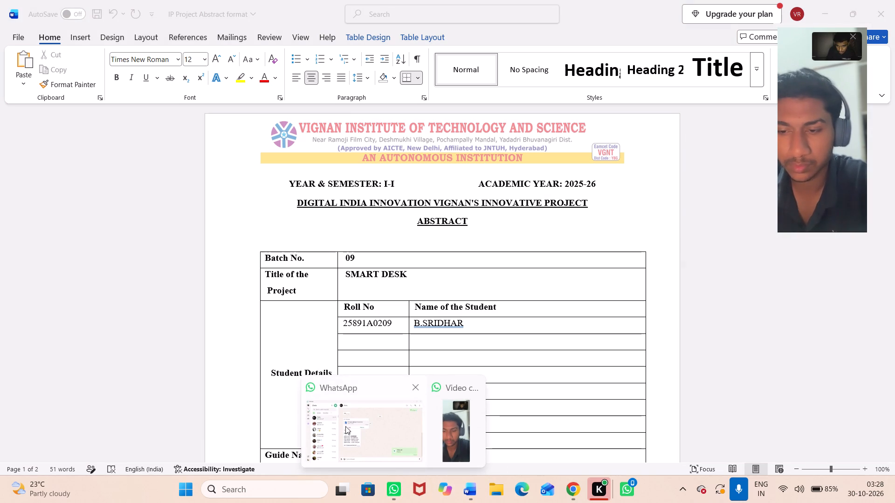
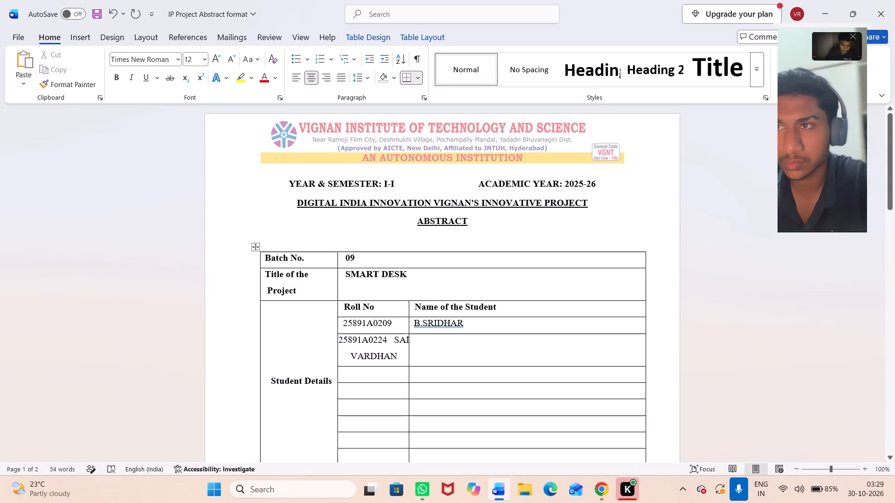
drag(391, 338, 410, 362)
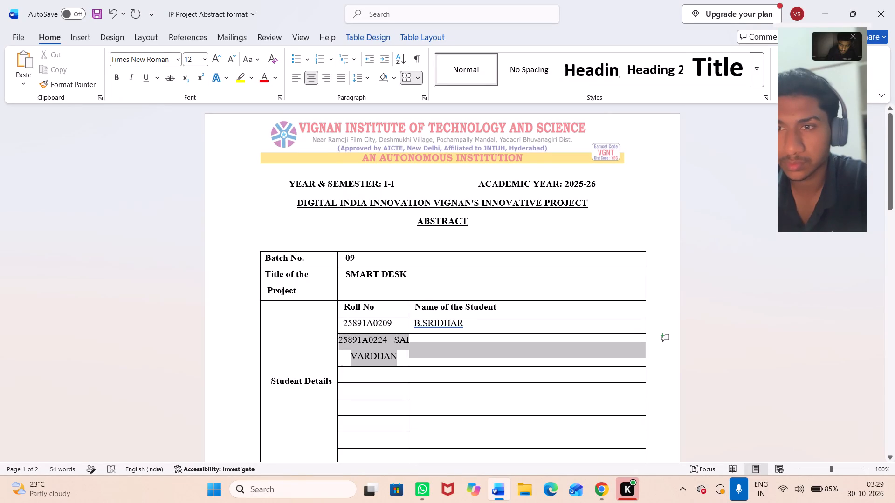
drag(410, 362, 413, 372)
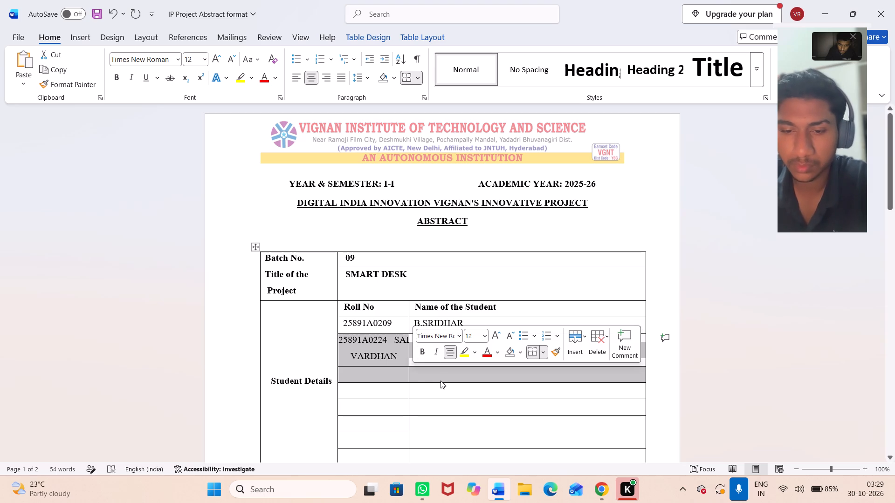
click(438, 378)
Delete the student's name from the second student row's Roll No cell, keeping only the roll number.
click(405, 360)
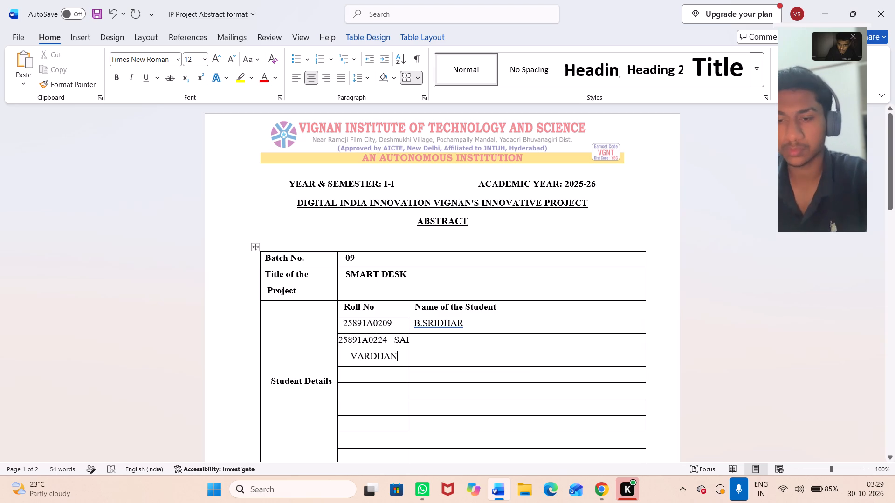
key(BackSpace)
key(BackSpace)
key(BackSpace)
key(BackSpace)
key(BackSpace)
key(BackSpace)
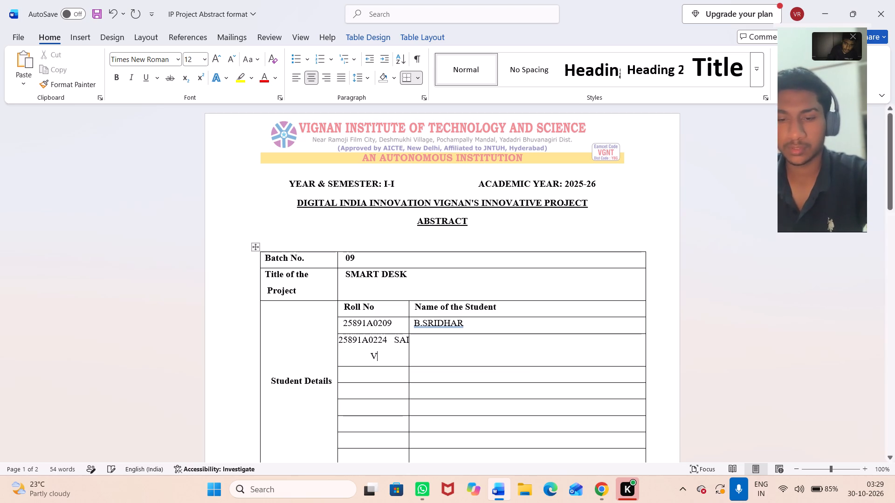
key(BackSpace)
key(BackSpace)
key(BackSpace)
key(BackSpace)
key(BackSpace)
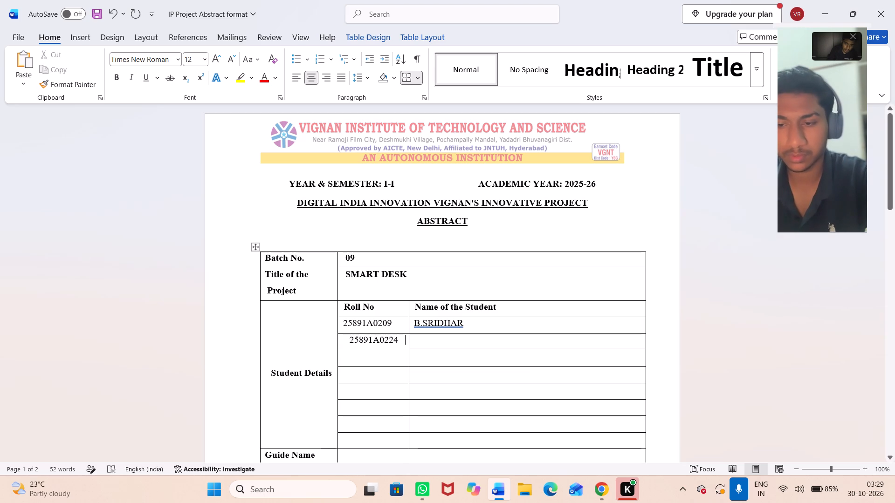
Paste the copied student details into the second student row's cell beneath the Name of the Student heading.
click(420, 345)
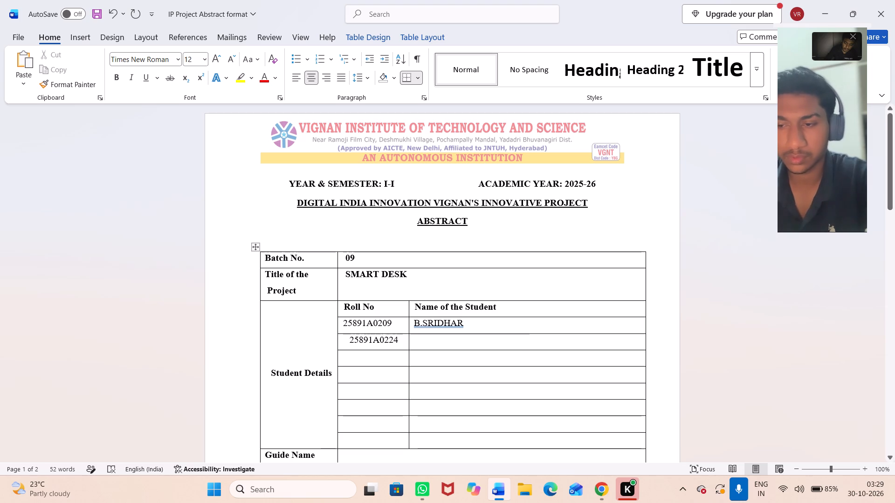
key(ctrl+v)
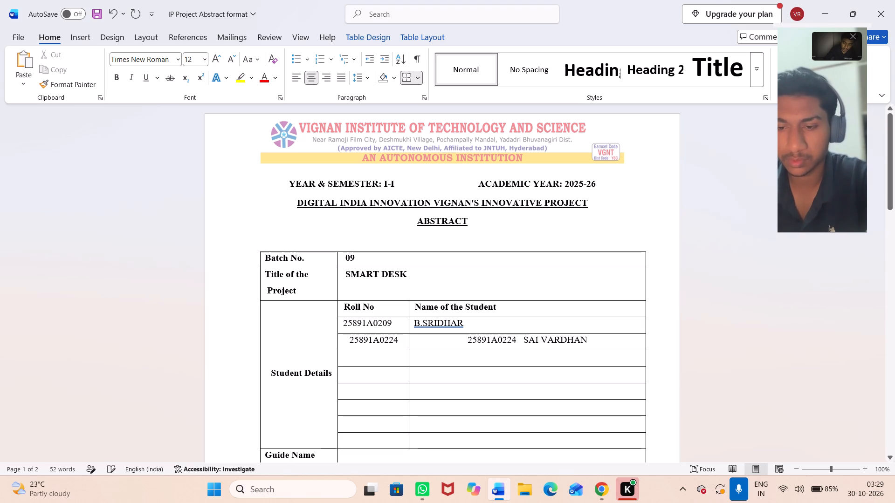
Delete the roll number from the second student row's Name of the Student cell, leaving only the name, left-aligned.
click(518, 338)
key(equal)
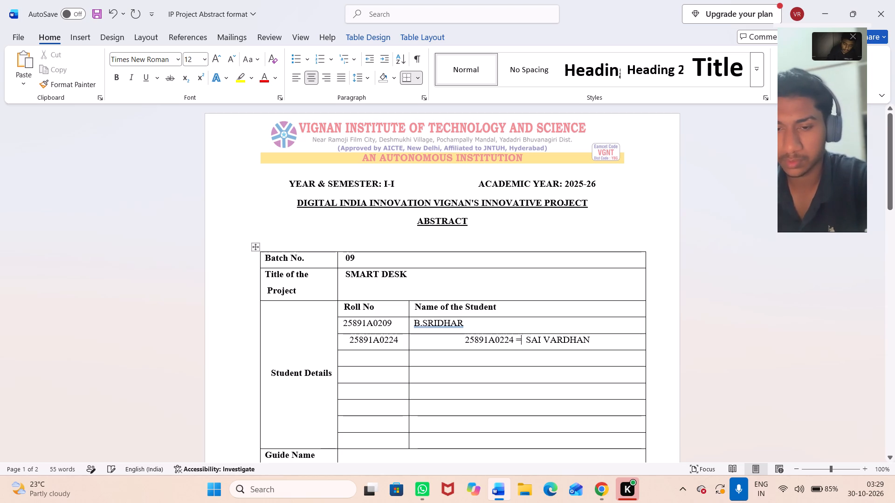
key(BackSpace)
key(BackSpace)
key(BackSpace)
key(BackSpace)
key(BackSpace)
key(BackSpace)
key(BackSpace)
key(BackSpace)
key(BackSpace)
key(BackSpace)
key(BackSpace)
key(BackSpace)
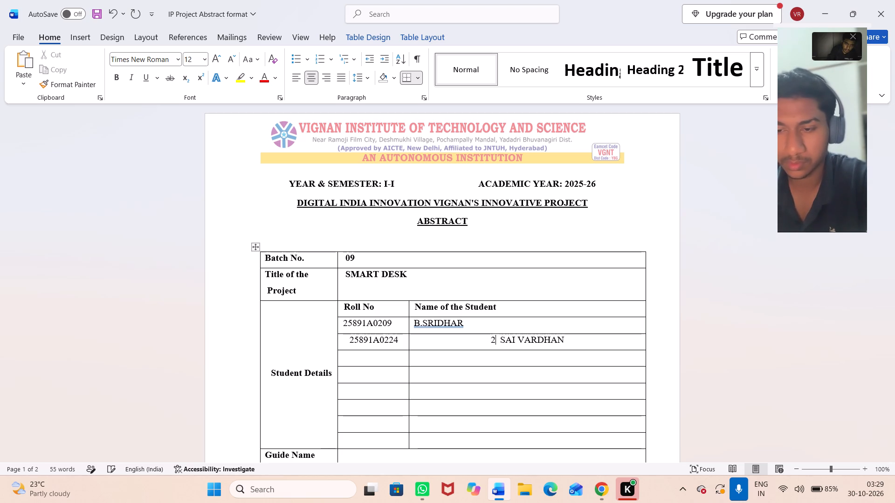
key(BackSpace)
key(BackSpace)
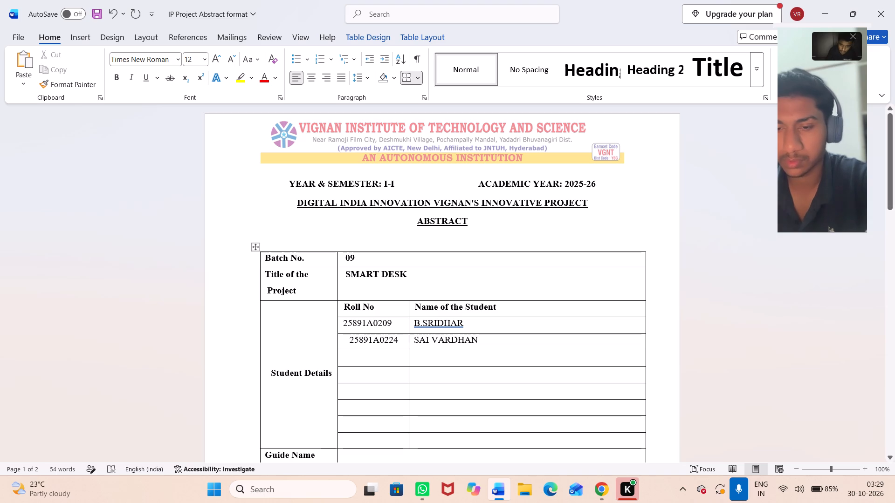
Left-align the roll number in the second student row beneath the Roll No heading, matching the row above.
click(363, 356)
click(349, 339)
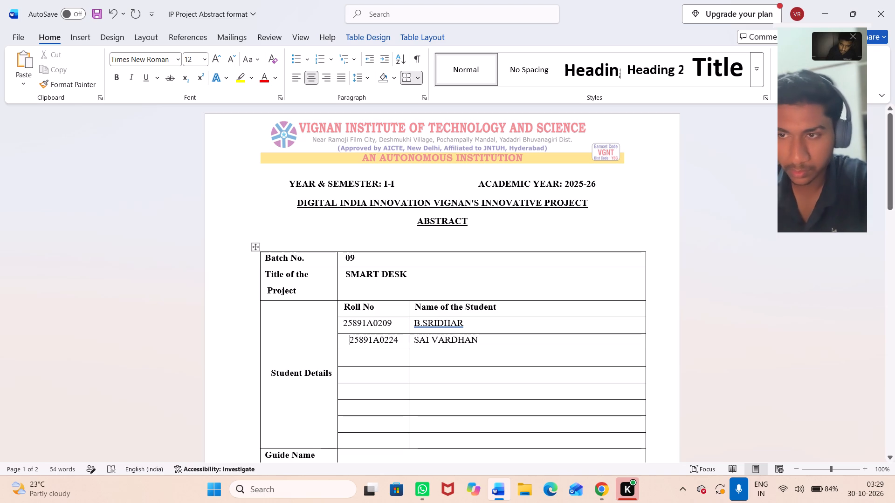
key(BackSpace)
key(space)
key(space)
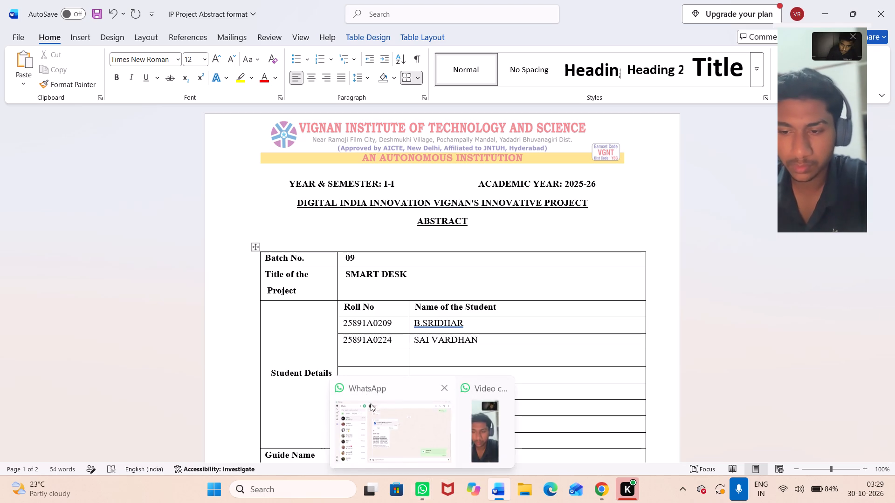
click(361, 362)
click(361, 362)
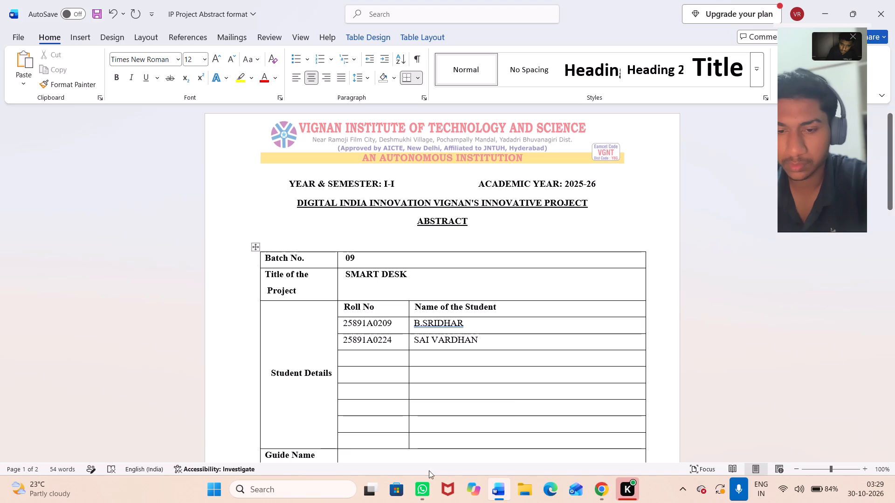
click(428, 480)
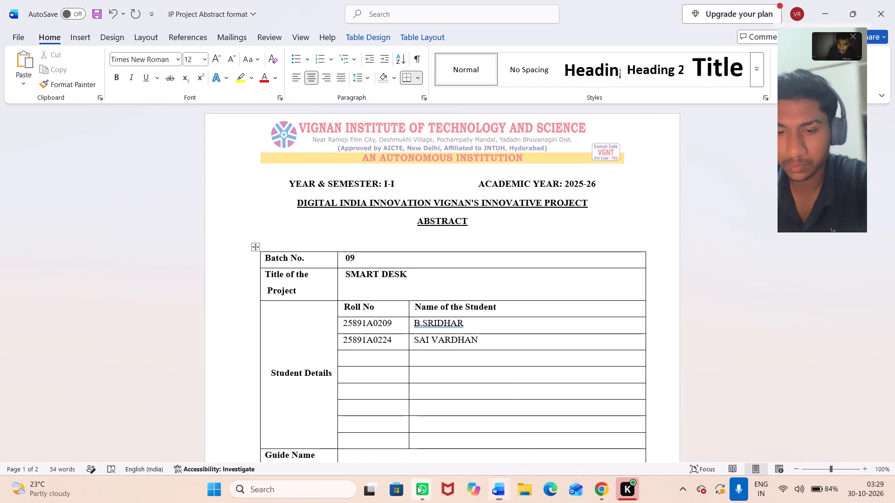
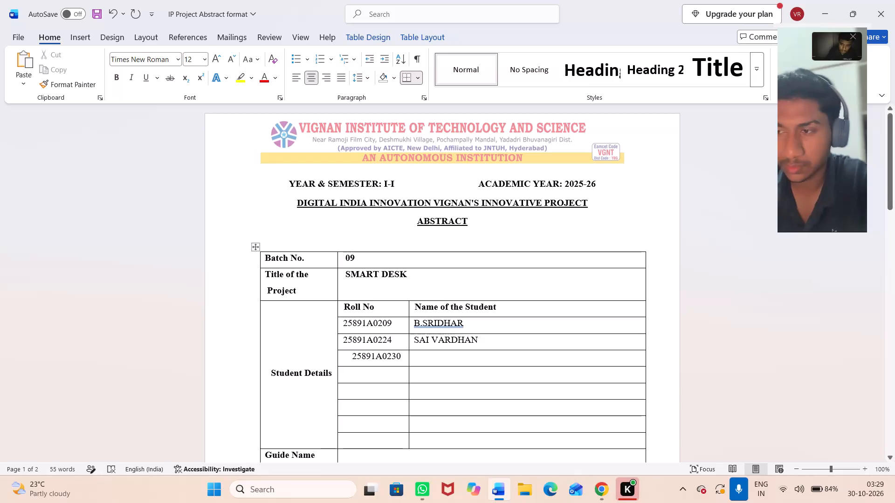
Left-align the roll number in the third student row beneath the Roll No heading.
click(349, 356)
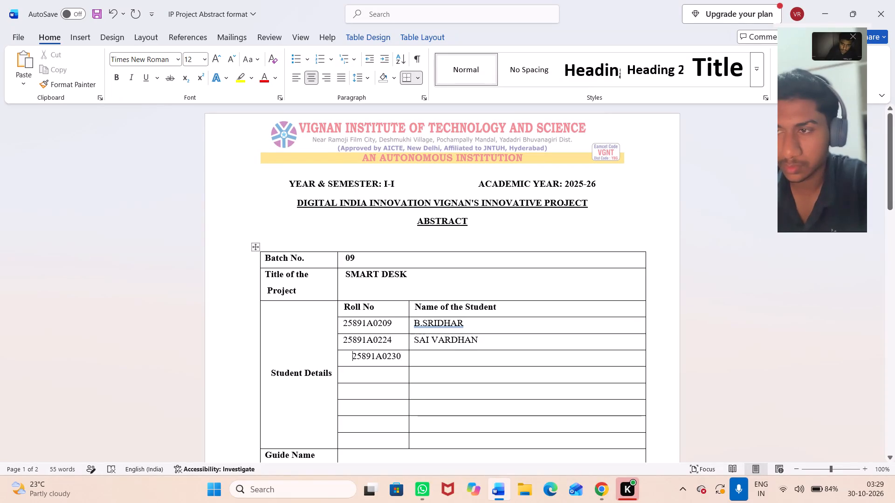
key(BackSpace)
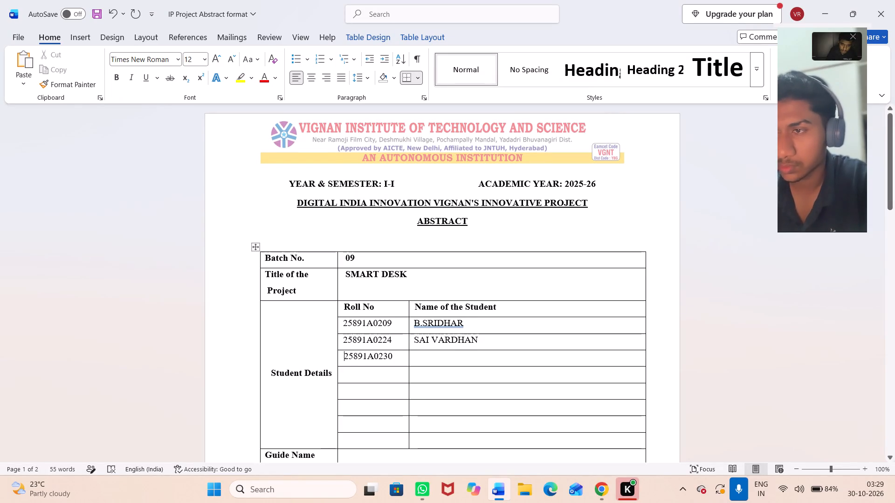
Place the cursor in the third student row's Name of the Student cell and switch to WhatsApp.
click(420, 357)
click(431, 495)
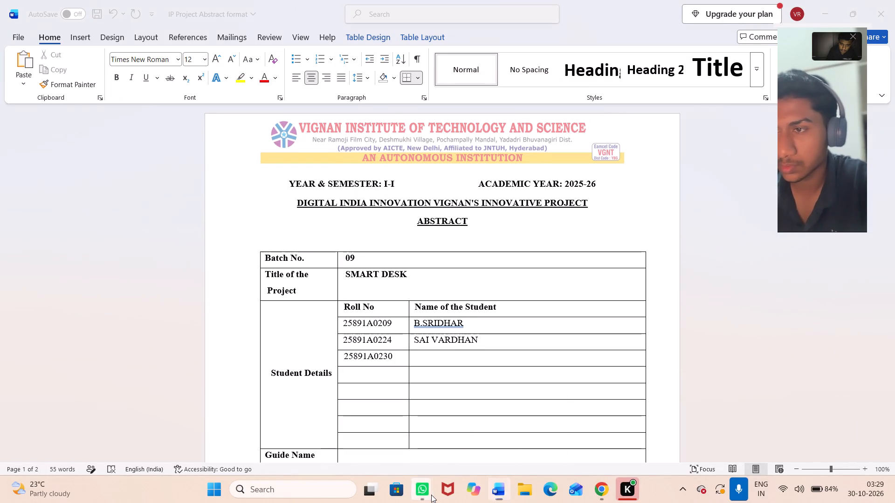
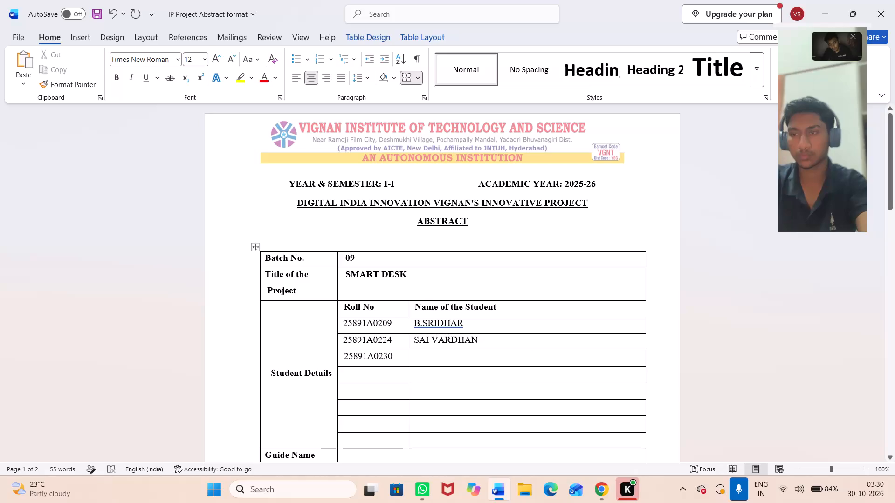
Left-align the third student row's cell under Name of the Student and paste the copied student name there.
key(BackSpace)
key(space)
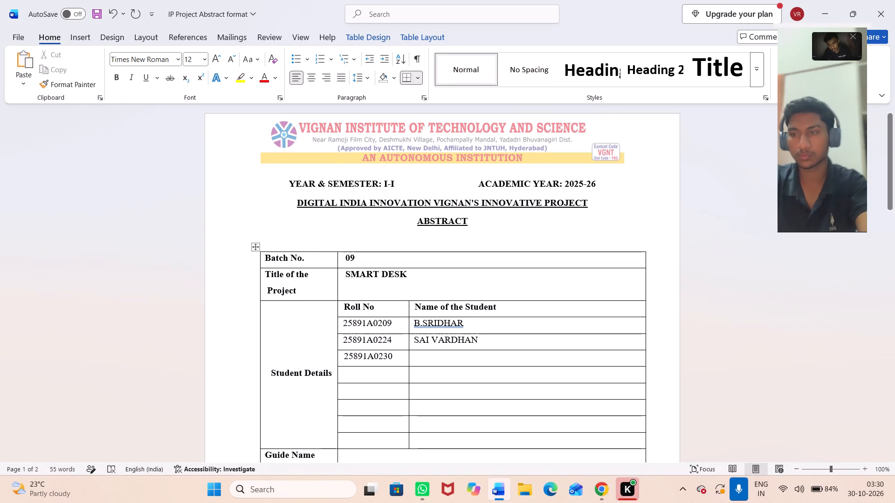
key(space)
key(space)
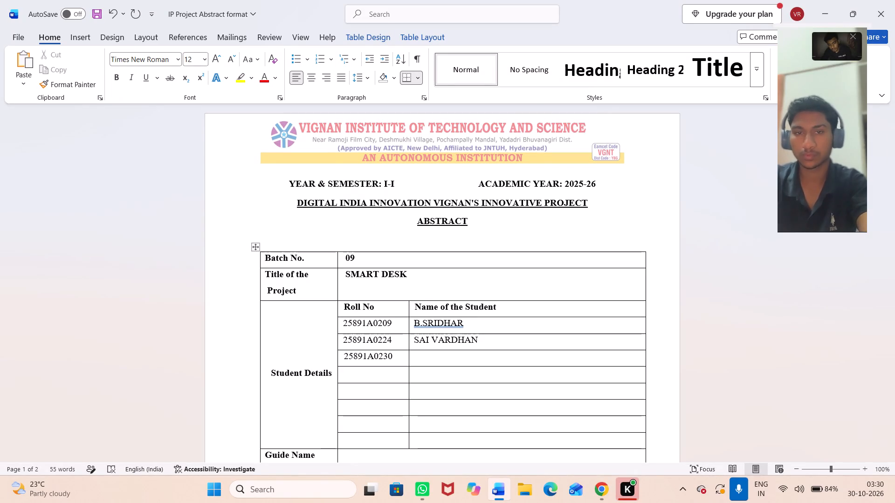
key(BackSpace)
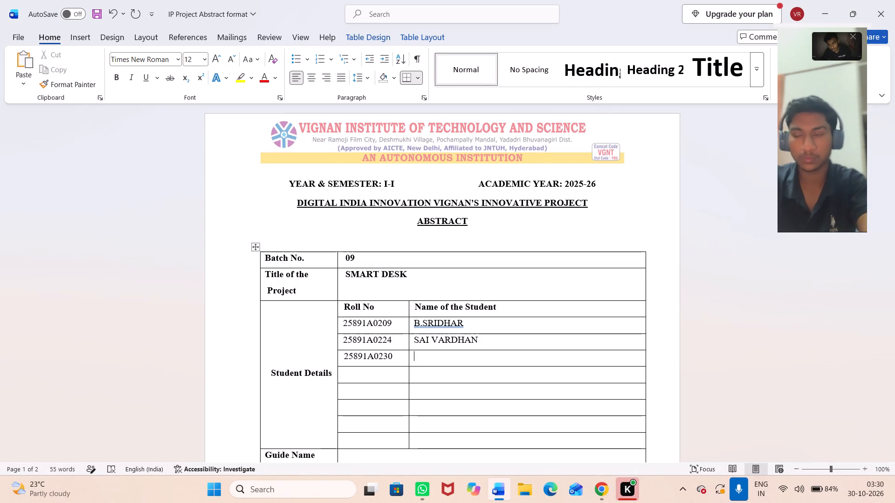
key(ctrl+v)
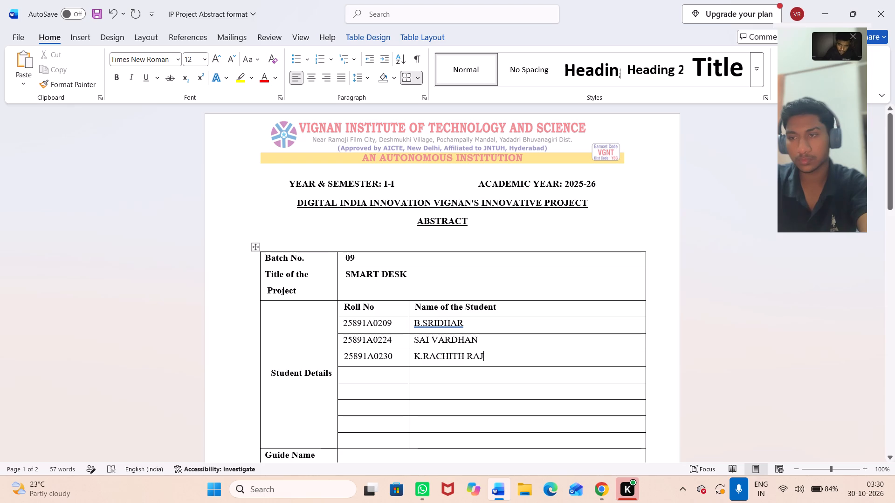
Switch to WhatsApp to fetch the next student's details for the fourth student row's empty Roll No cell.
click(358, 371)
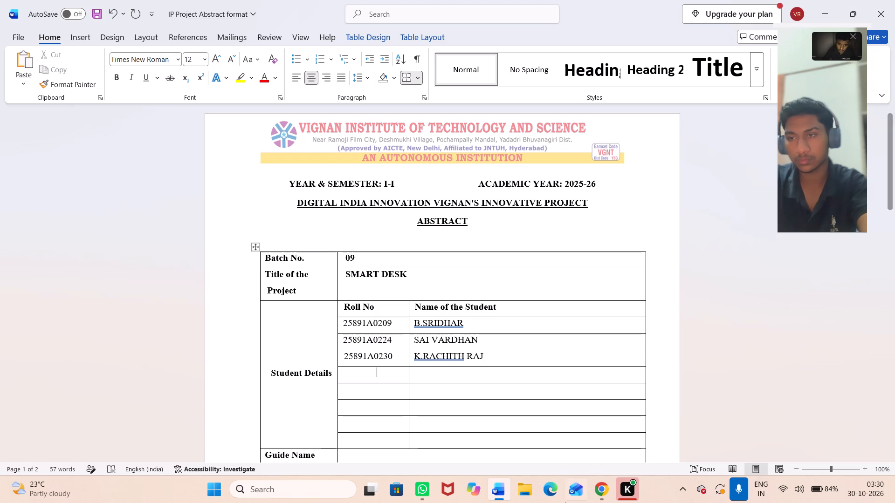
click(425, 485)
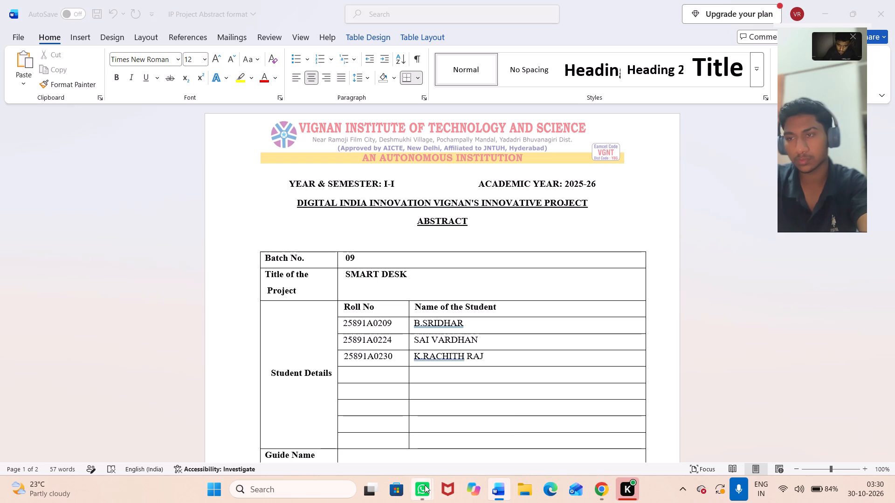
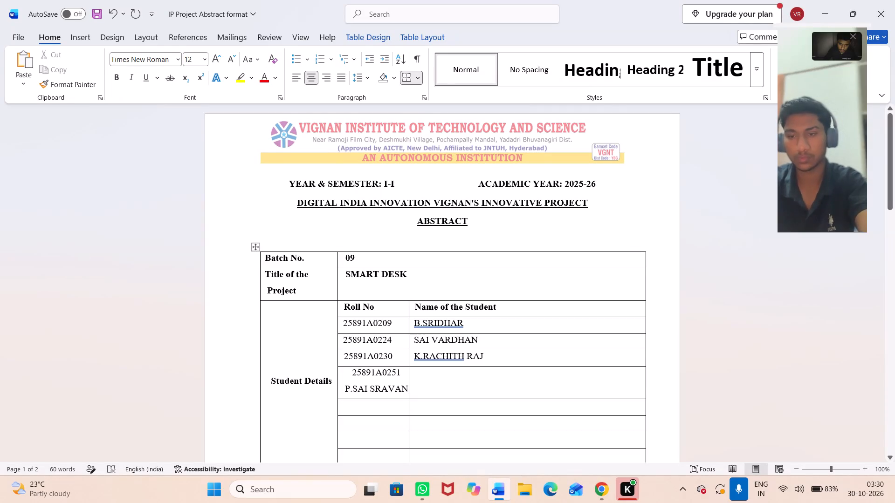
Delete the student name and its extra line below the roll number in the fourth student row's Roll No cell.
key(BackSpace)
key(BackSpace)
key(BackSpace)
key(BackSpace)
key(BackSpace)
key(BackSpace)
key(BackSpace)
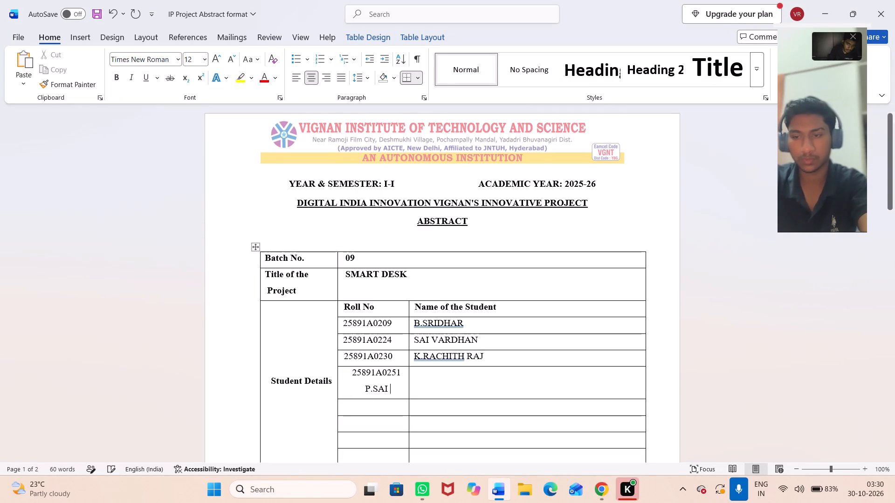
key(BackSpace)
key(BackSpace)
key(BackSpace)
key(BackSpace)
key(BackSpace)
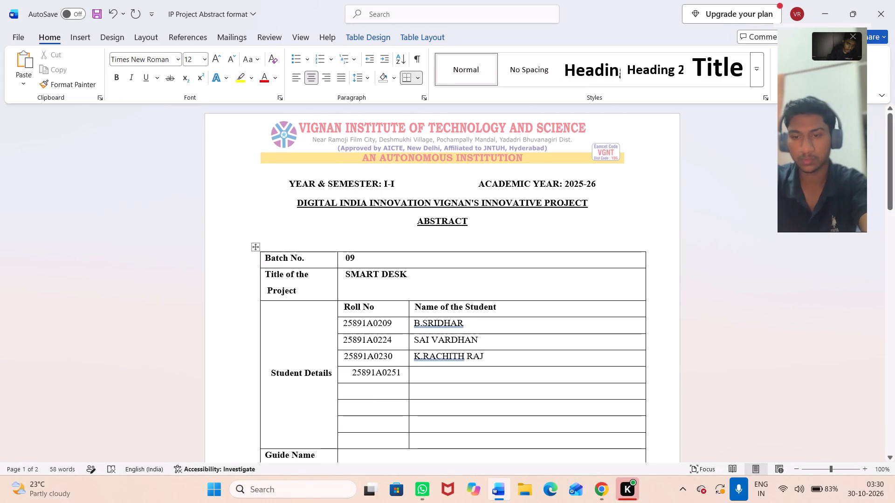
Left-align the fourth student row's roll number and the empty Name of the Student cell beside it.
click(419, 374)
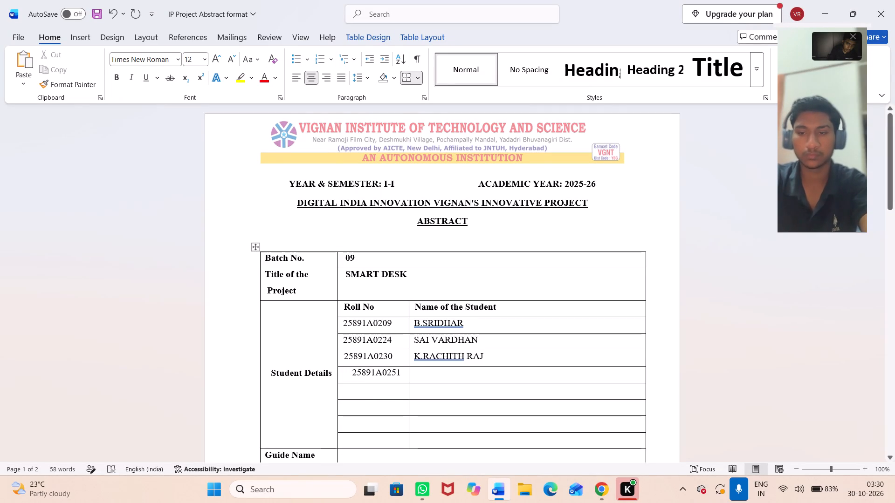
click(353, 371)
key(BackSpace)
click(433, 374)
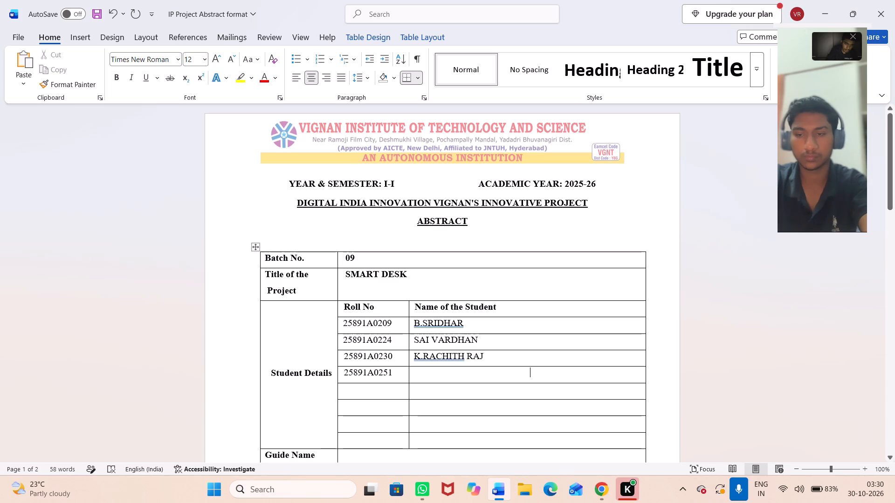
key(BackSpace)
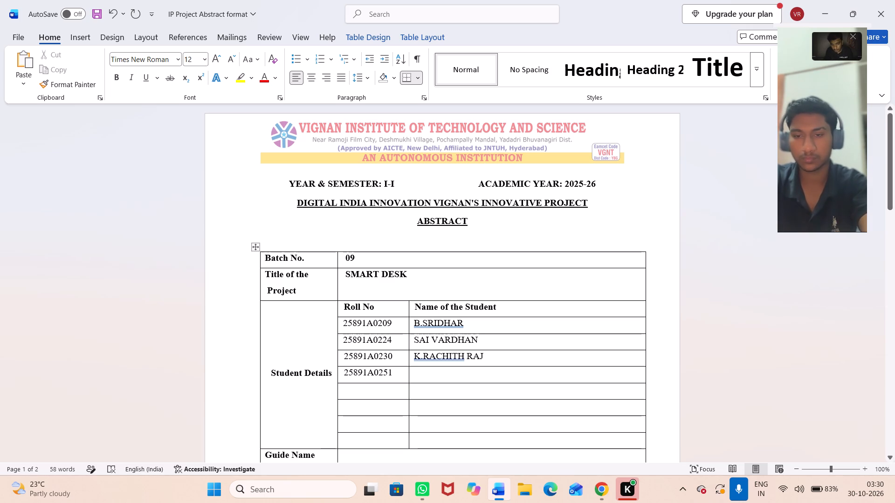
Switch to WhatsApp to fetch the student name for the fourth student row's empty name cell.
click(434, 484)
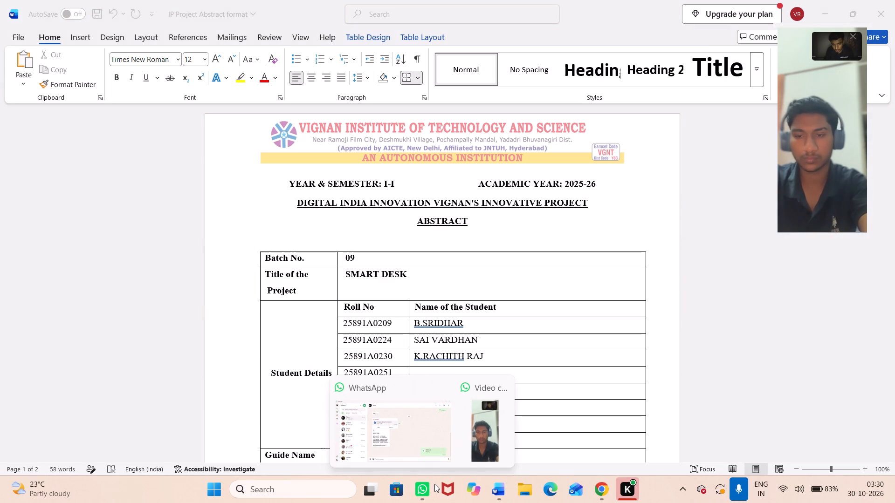
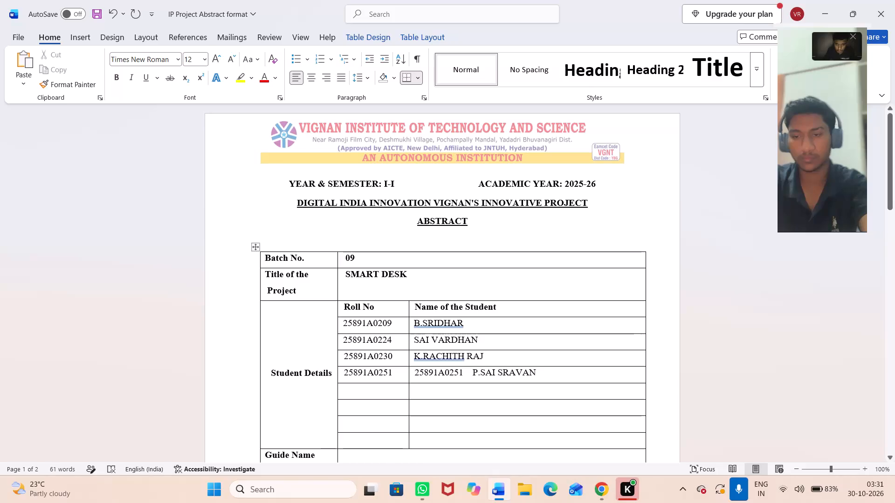
Delete the duplicated roll number and leading spaces before the student name in the fourth student row's name cell.
click(464, 375)
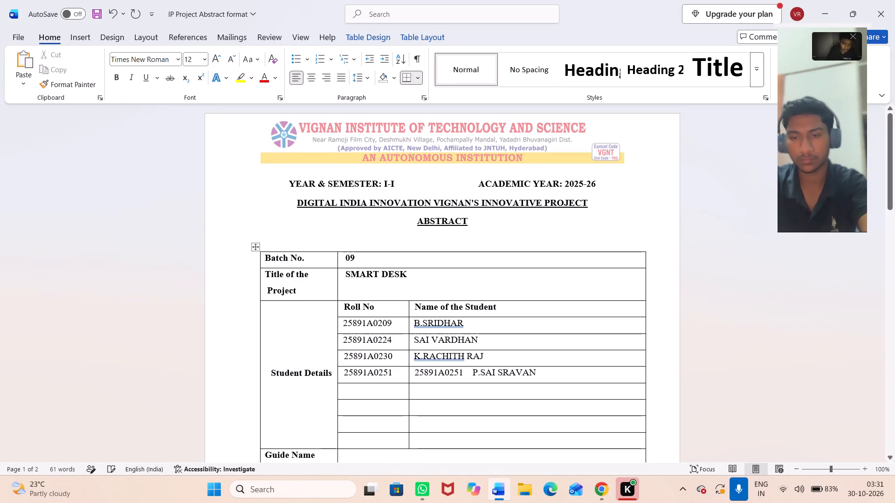
key(BackSpace)
key(BackSpace)
key(BackSpace)
key(BackSpace)
key(BackSpace)
key(BackSpace)
key(BackSpace)
key(BackSpace)
key(BackSpace)
key(BackSpace)
key(BackSpace)
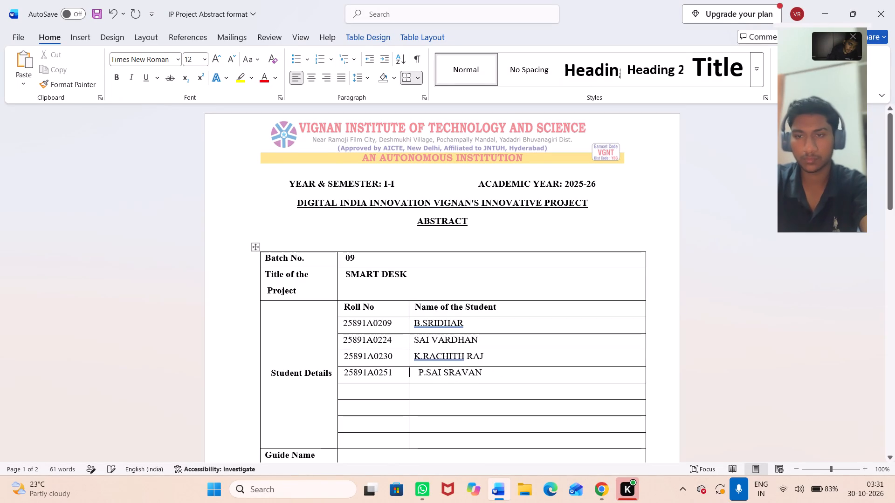
key(BackSpace)
key(BackSpace)
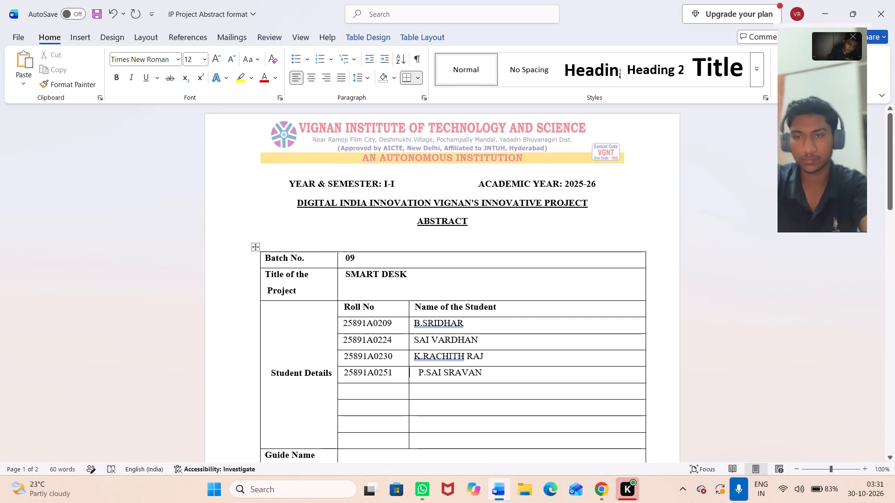
click(418, 373)
key(BackSpace)
key(BackSpace)
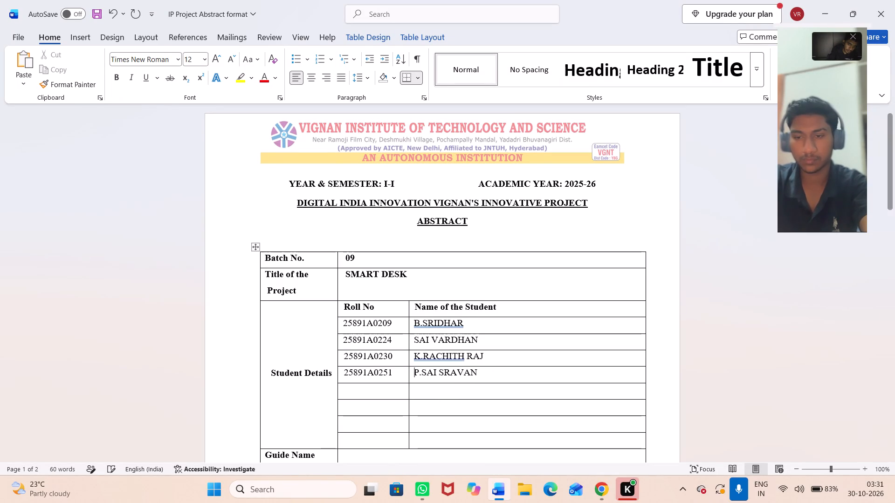
click(374, 401)
click(361, 395)
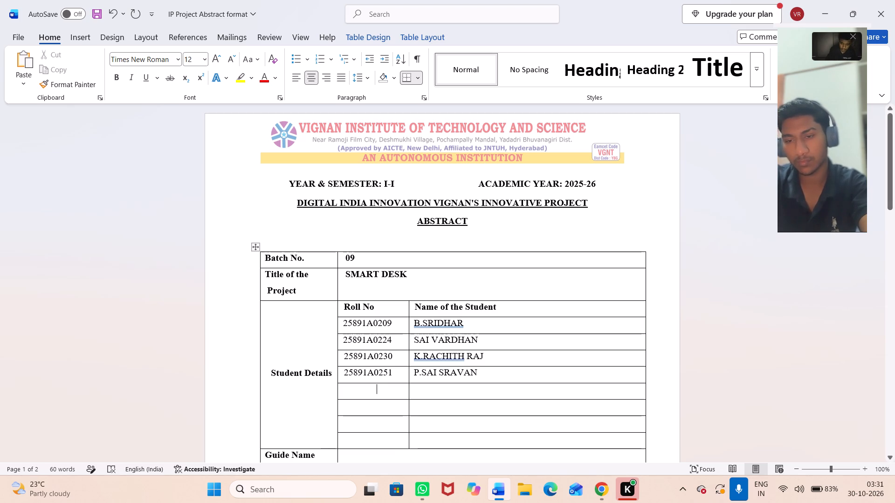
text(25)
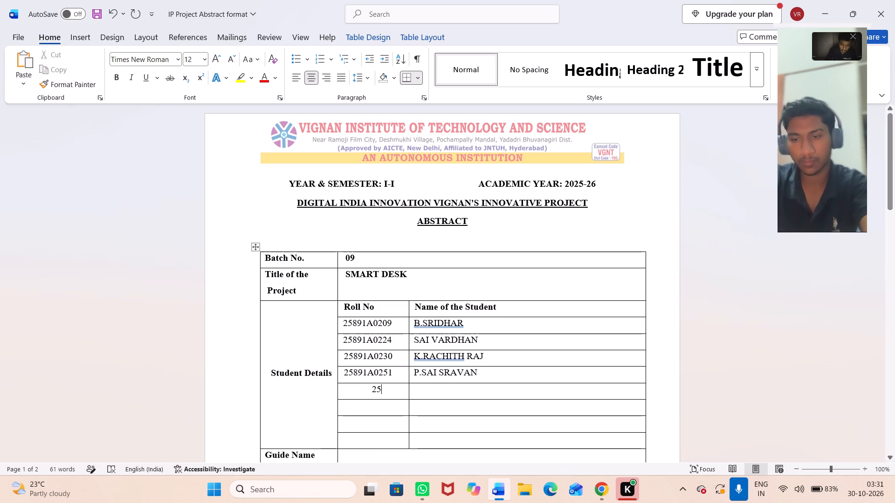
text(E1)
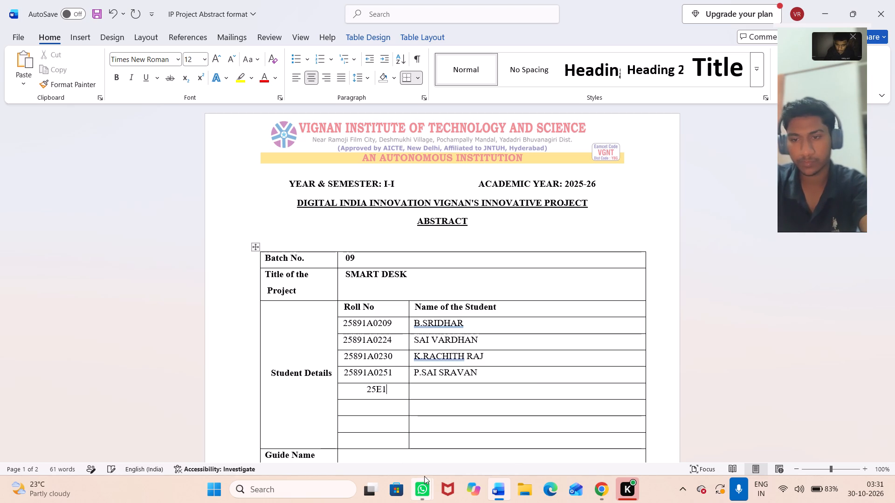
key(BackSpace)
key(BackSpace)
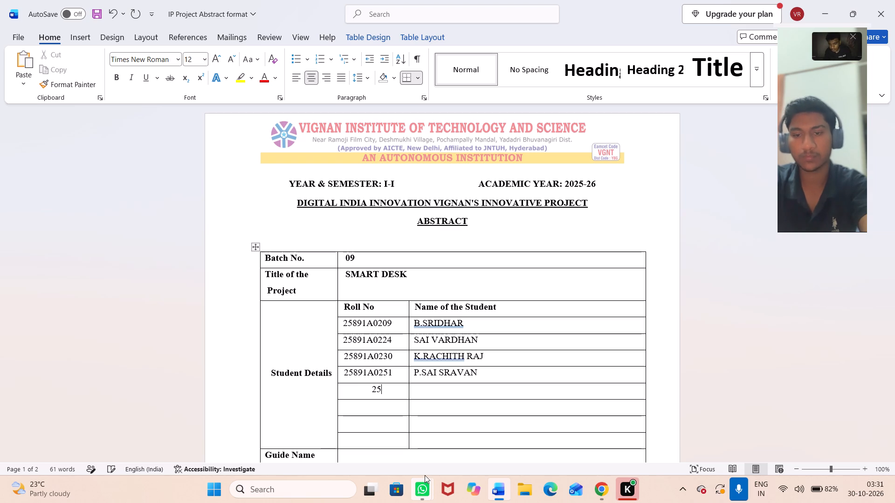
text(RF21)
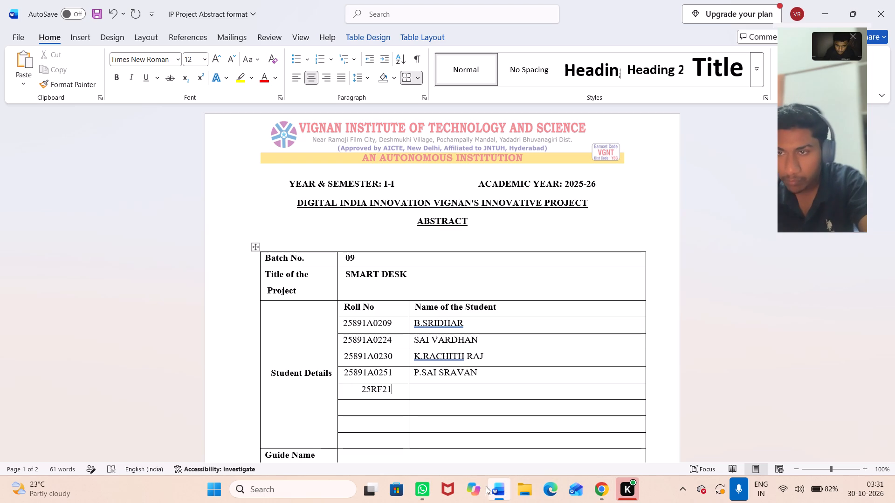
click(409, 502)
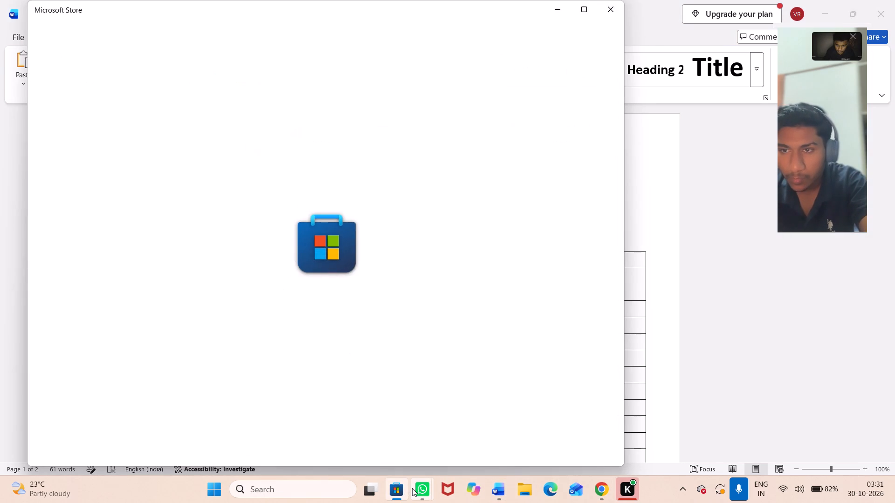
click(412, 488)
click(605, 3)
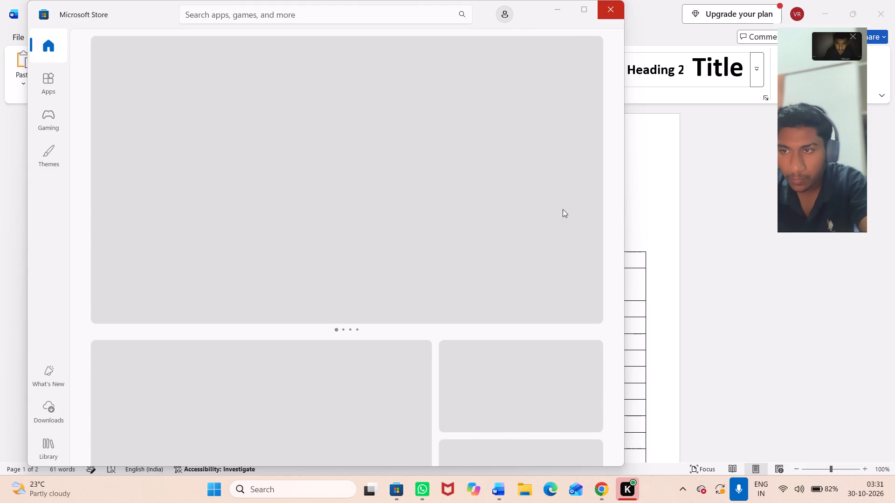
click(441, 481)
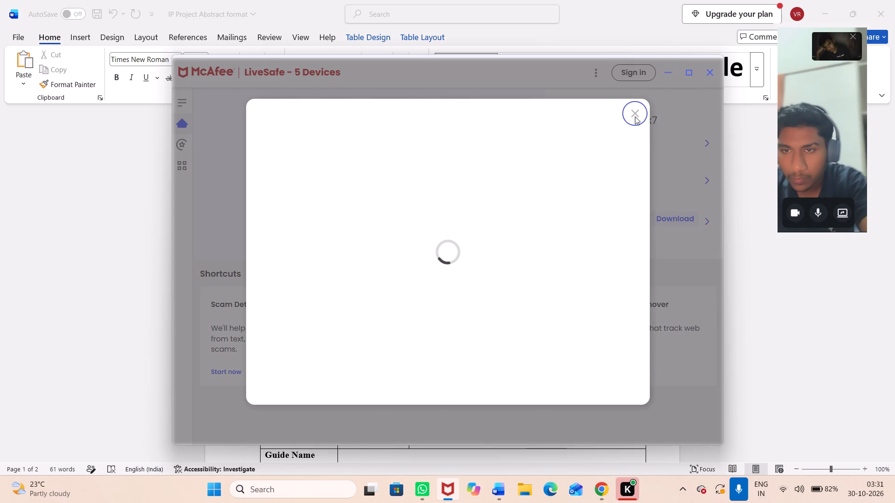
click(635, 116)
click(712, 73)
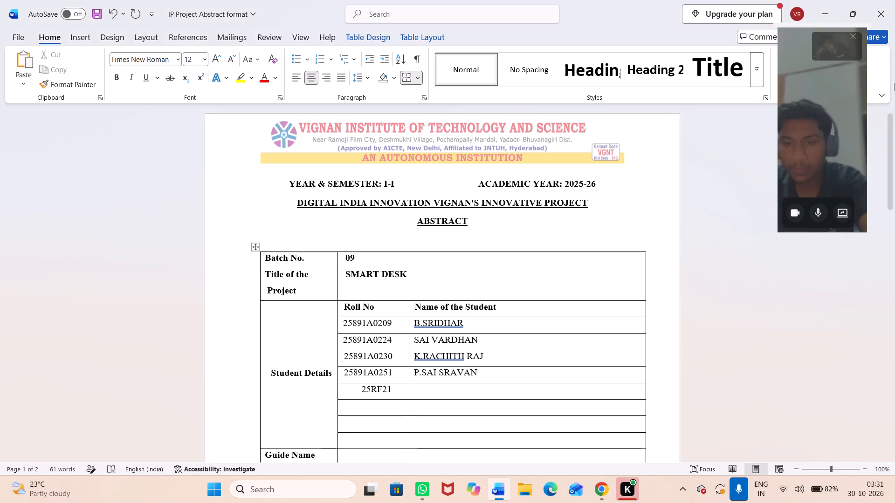
Switch to WhatsApp to look up the fifth student's roll number and name.
click(413, 484)
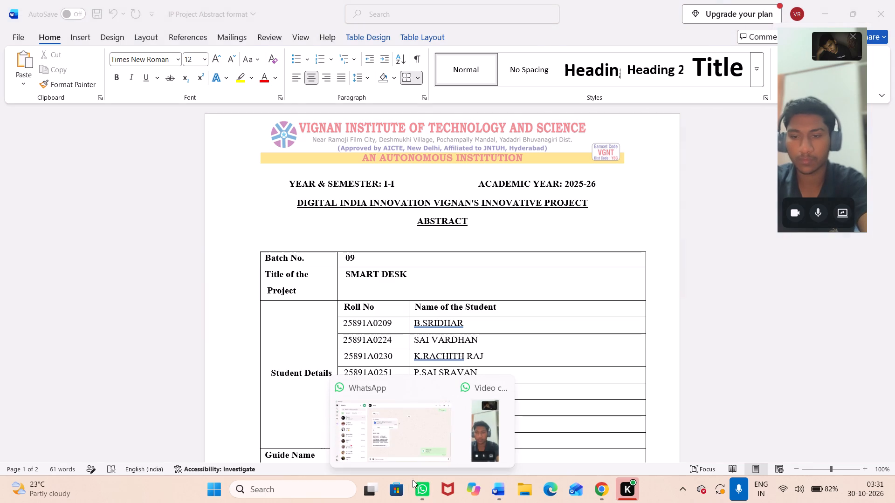
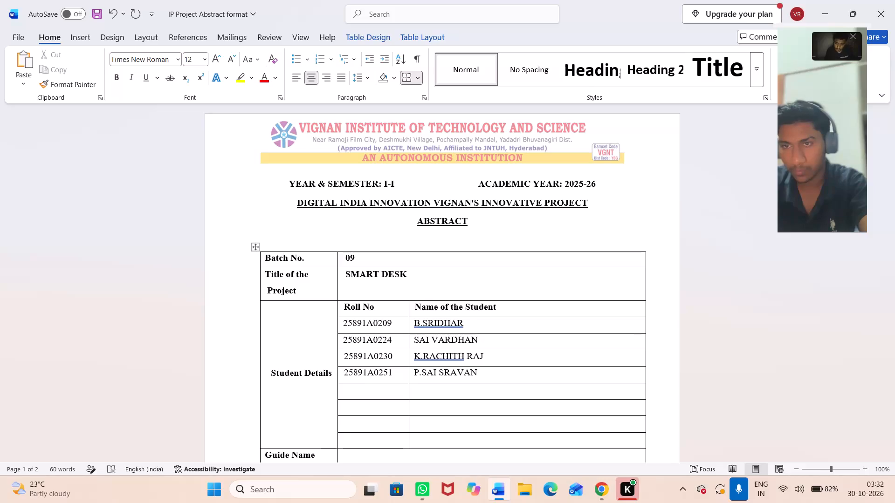
Paste the copied roll number into the fifth student row's Roll No cell and left-align it with the roll numbers above.
key(ctrl+v)
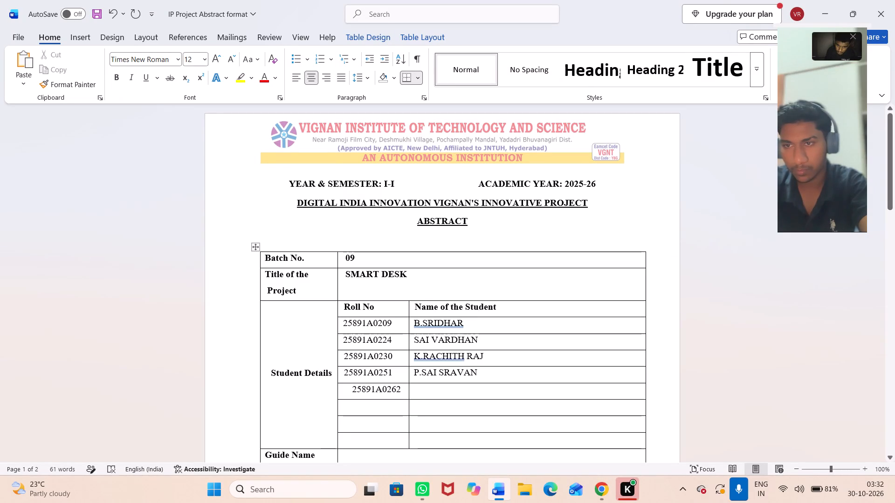
click(354, 390)
key(BackSpace)
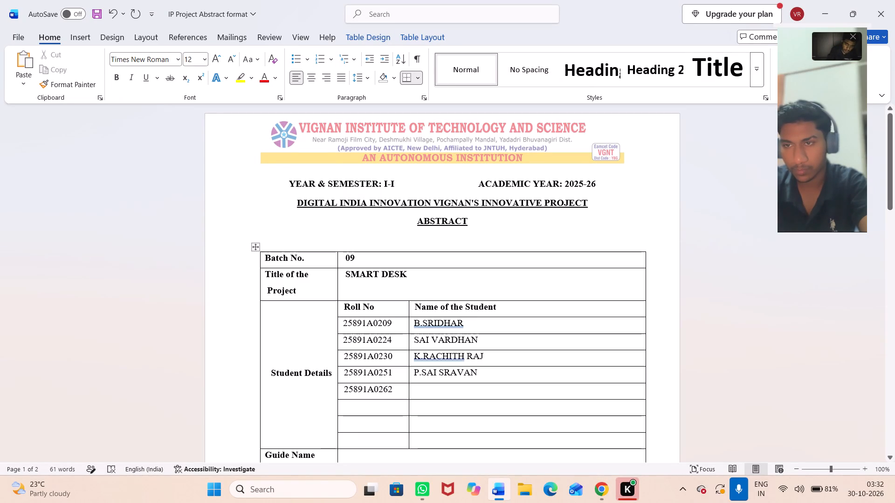
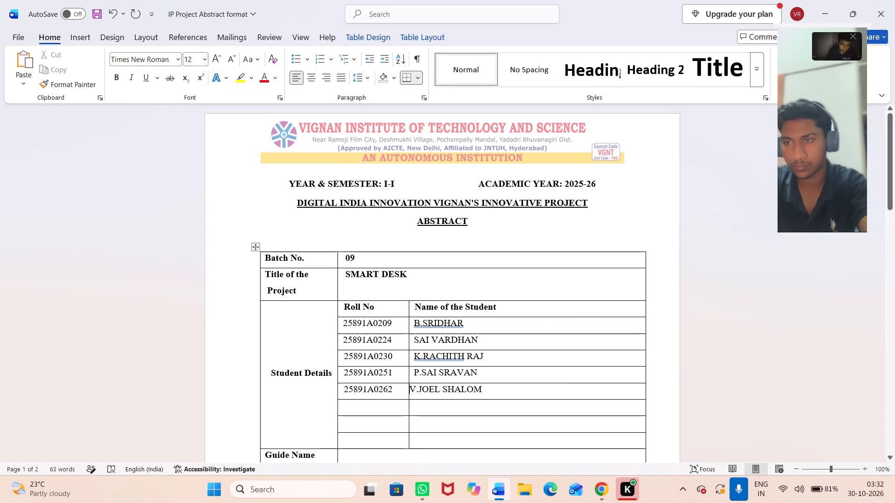
Indent the fifth student's name by two spaces so it lines up with the names above.
key(space)
key(space)
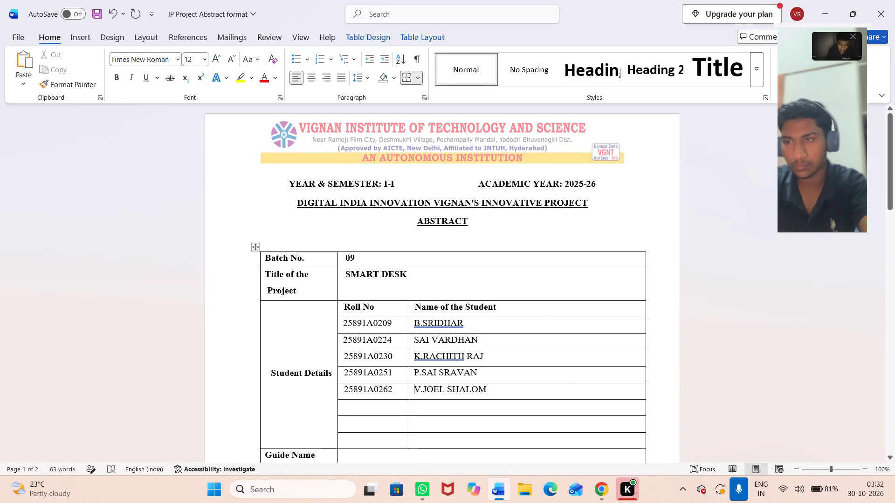
Enter the guide's name, preceded by the title DR., in capitals in the Guide Name row.
scroll(436, 403, down, 1)
scroll(336, 387, down, 6)
scroll(322, 385, up, 1)
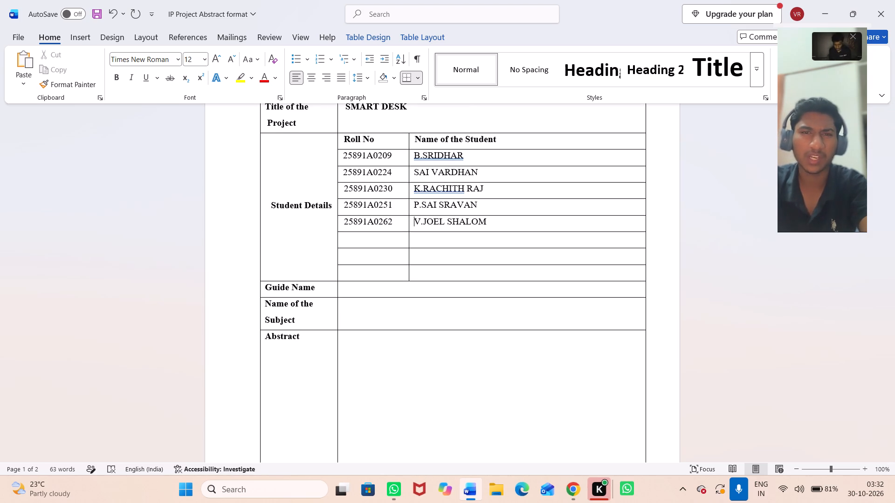
click(388, 295)
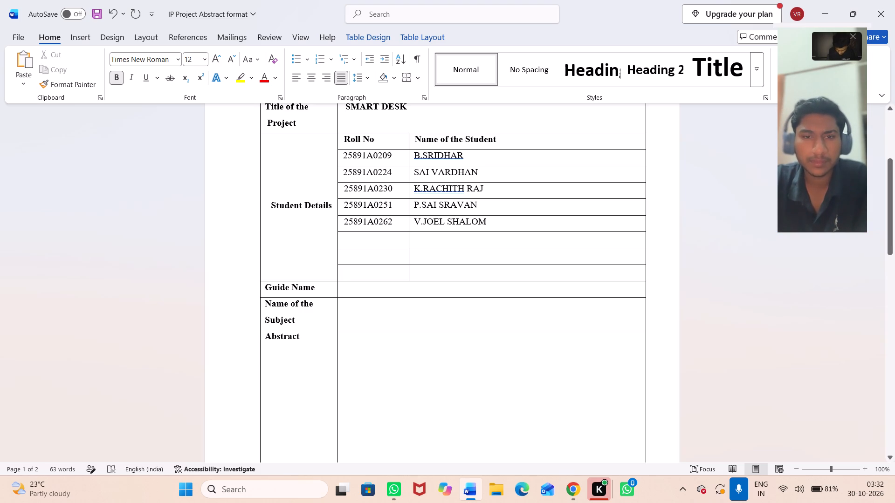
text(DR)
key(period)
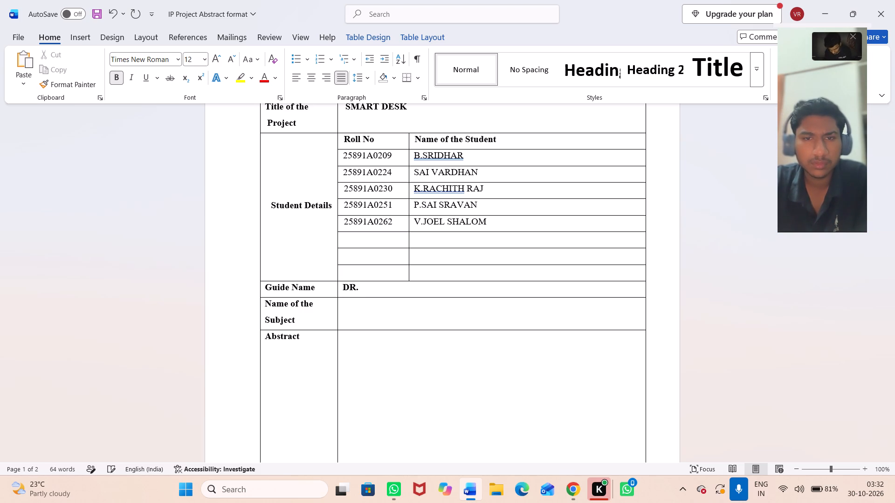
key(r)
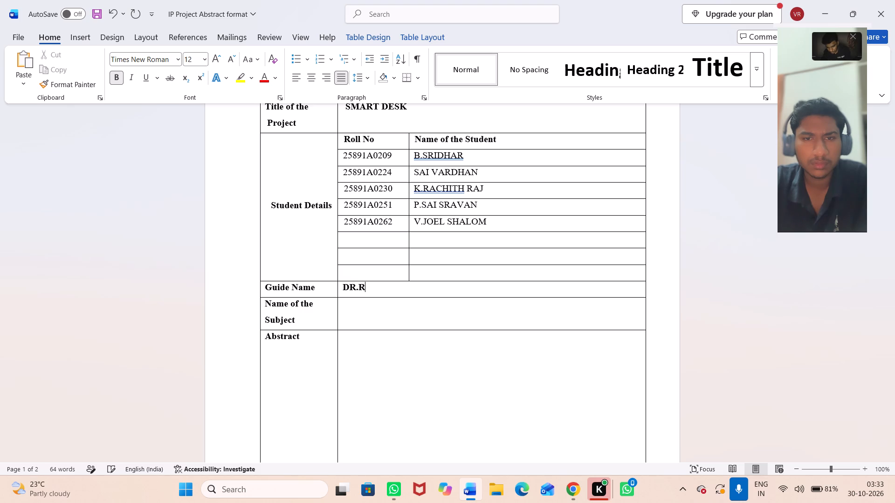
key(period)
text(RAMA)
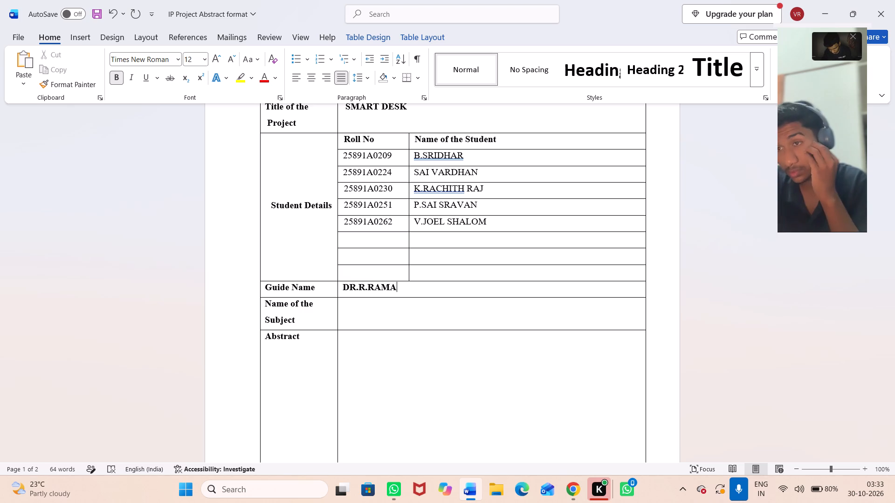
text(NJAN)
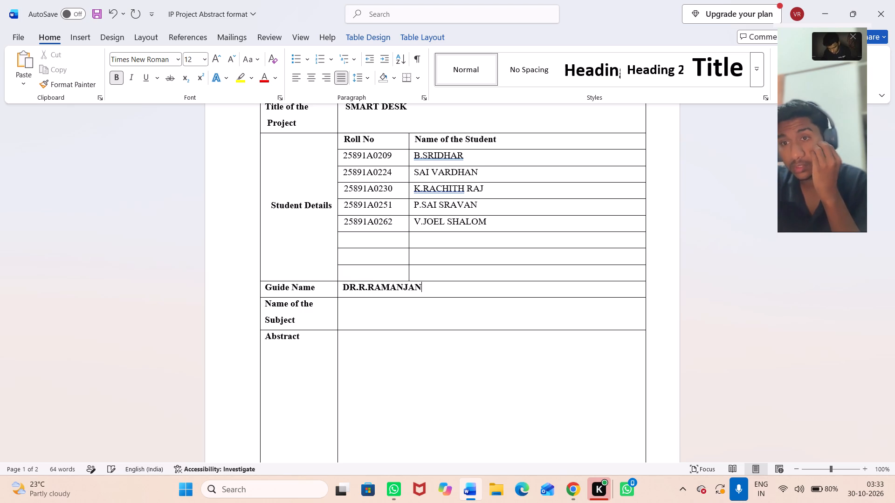
Place the cursor in the empty Name of the Subject cell and switch to WhatsApp.
click(375, 303)
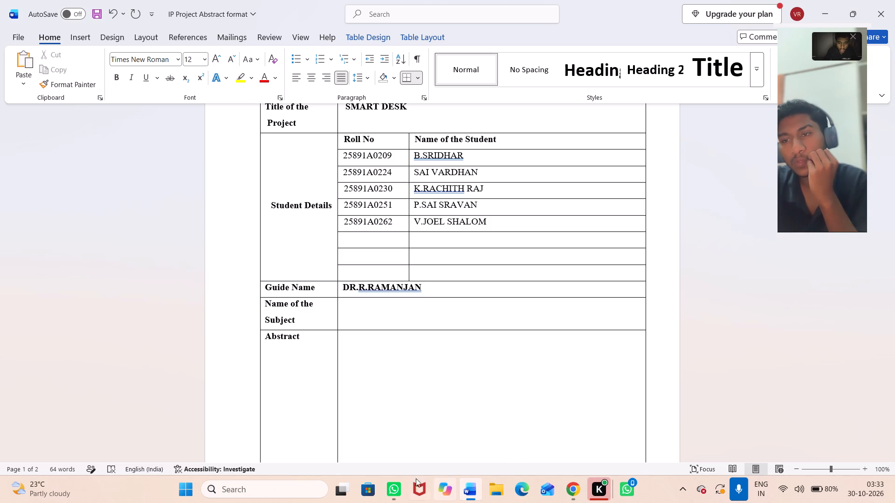
click(381, 489)
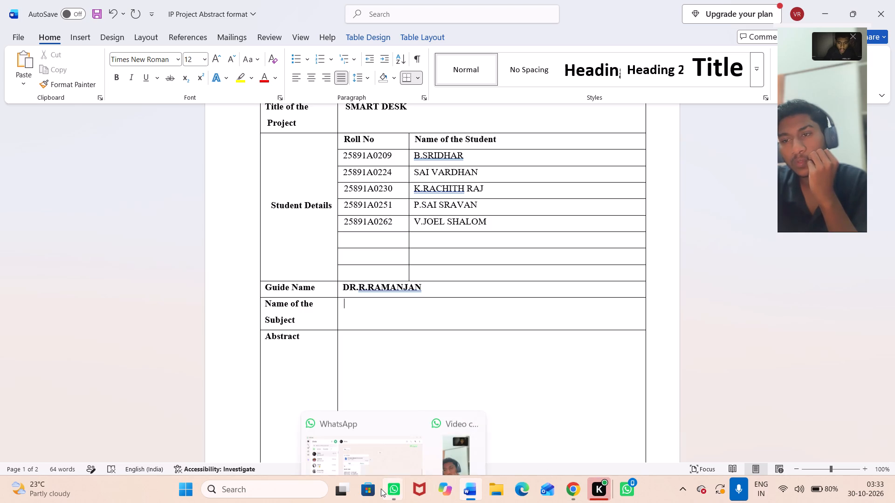
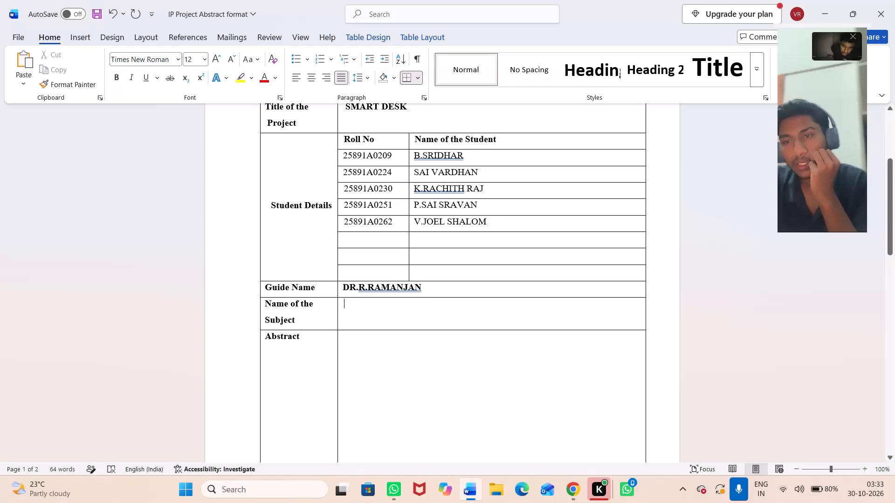
Append PRASAD in capitals to the guide's name in the Guide Name row, separated by a single space.
click(482, 285)
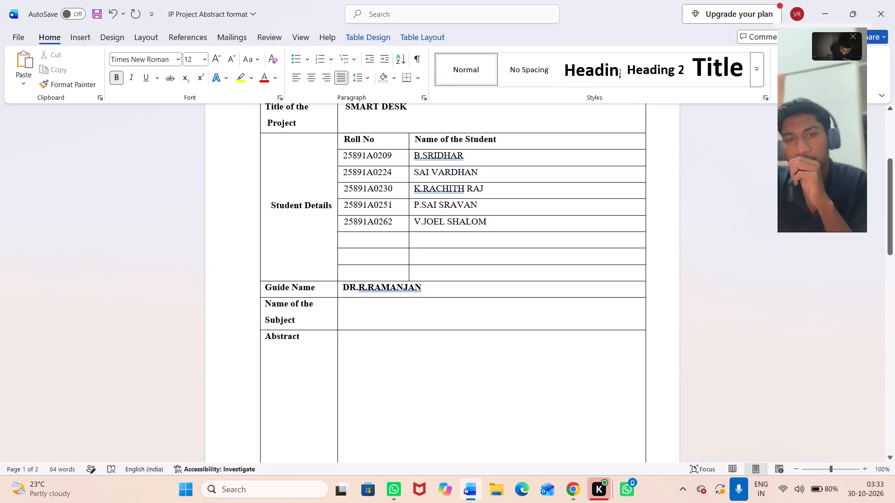
text(P;RAS)
text(AD)
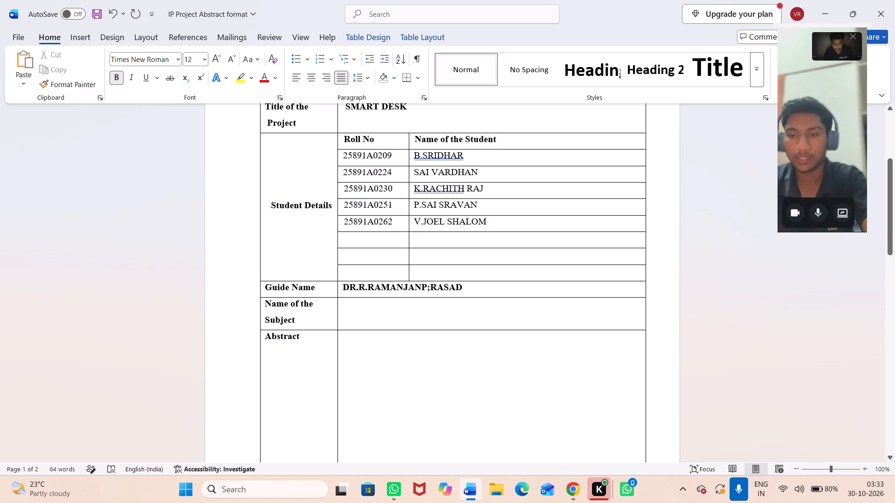
key(Left)
key(Left)
key(Left)
key(Left)
key(Left)
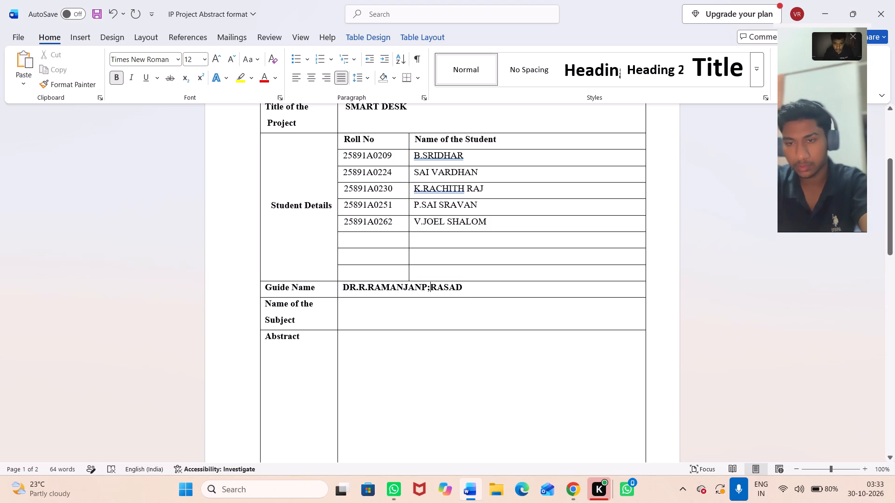
key(BackSpace)
key(Left)
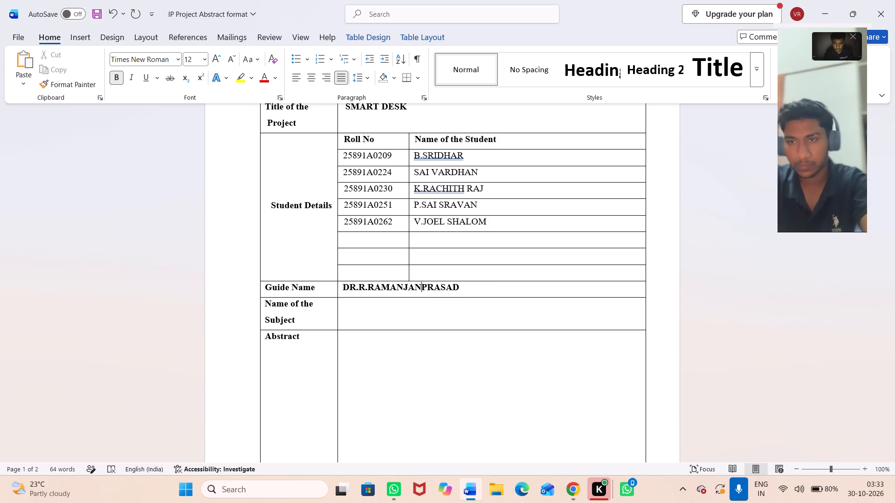
key(space)
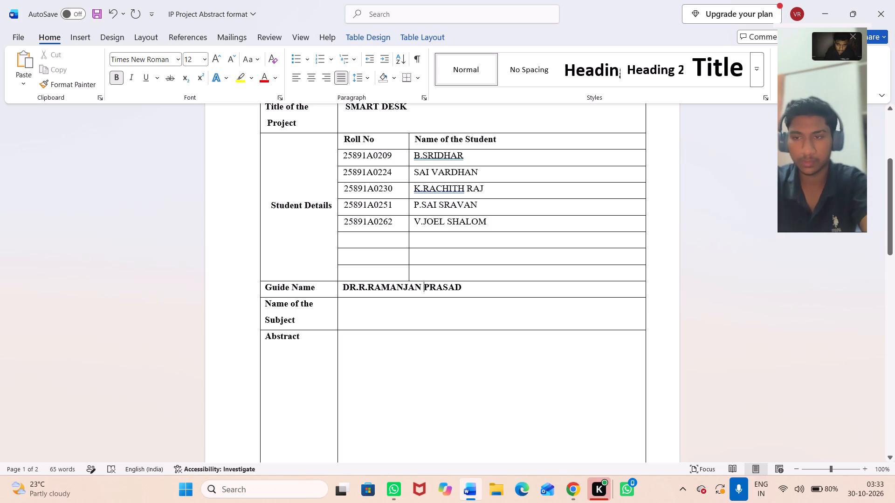
click(352, 265)
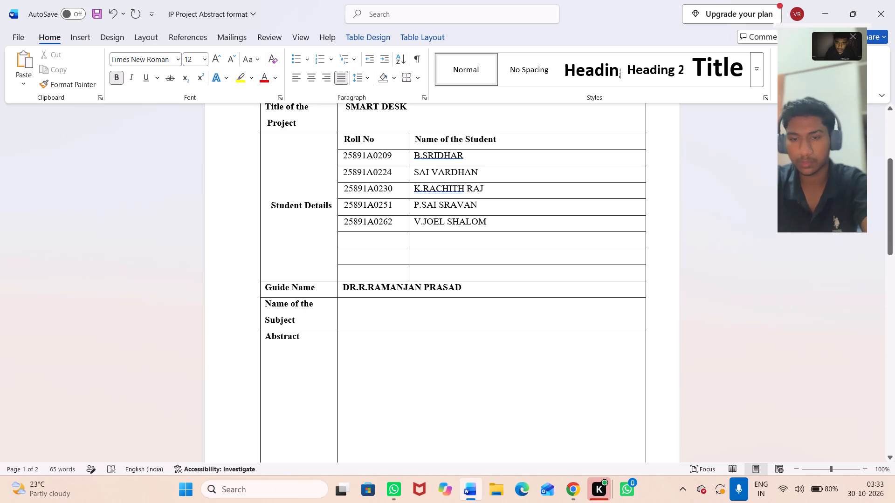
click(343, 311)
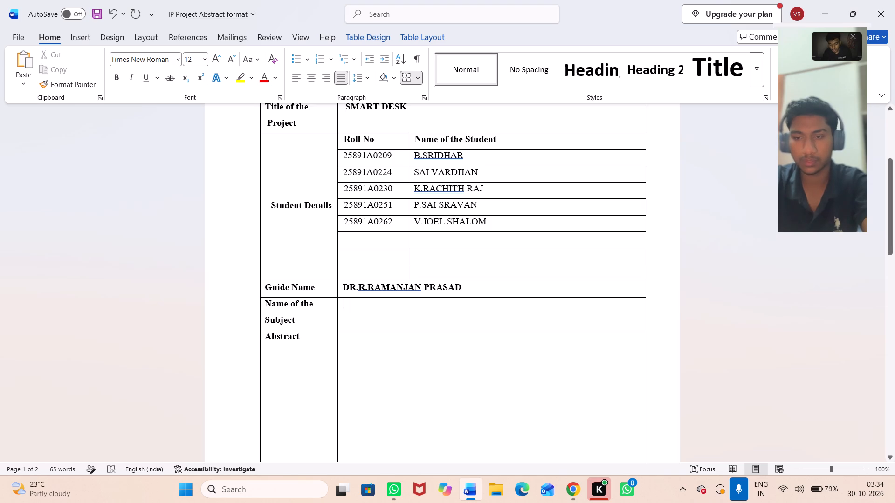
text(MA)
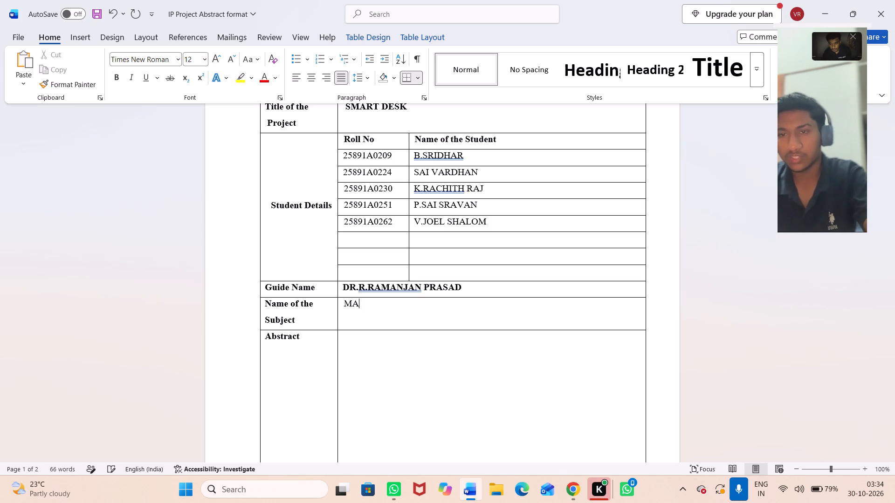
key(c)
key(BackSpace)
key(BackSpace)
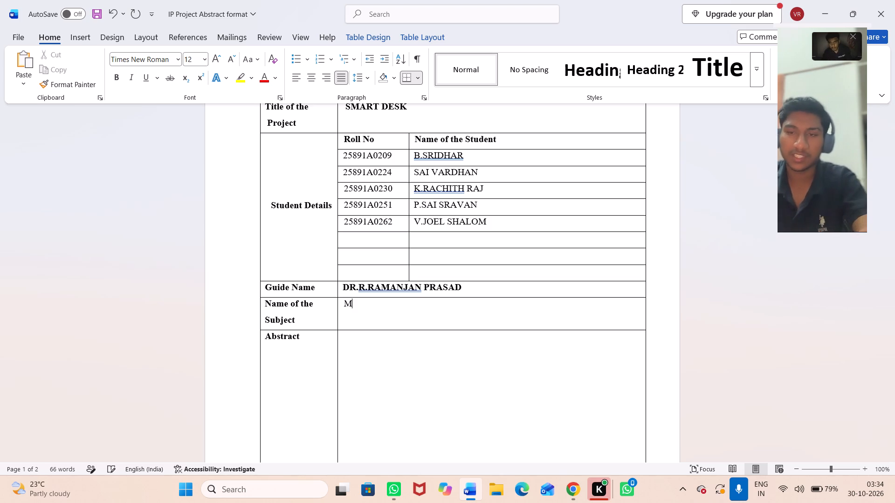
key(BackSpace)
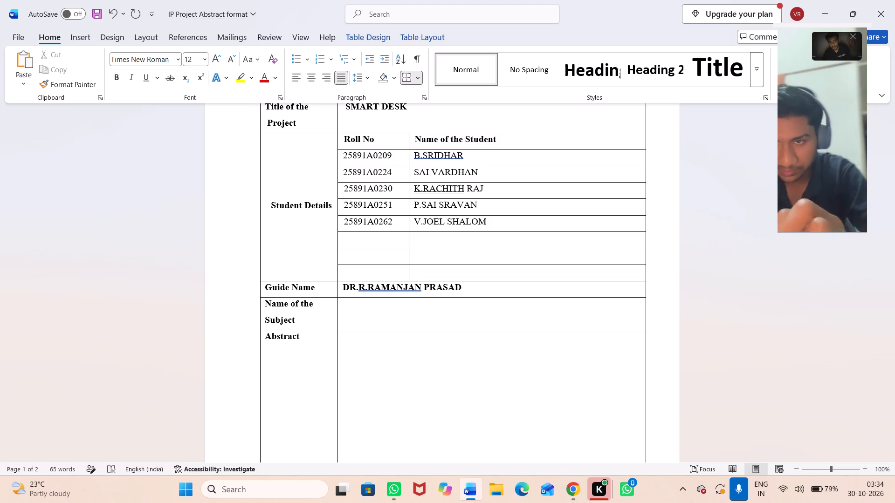
Look through the rest of the form, from the Abstract section to the Block Diagram/Circuit Diagram and signature areas on page 2.
scroll(352, 338, down, 7)
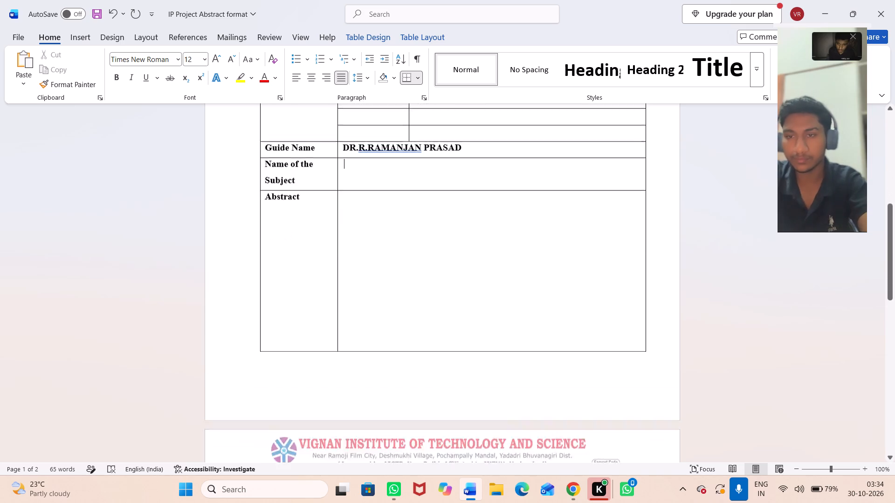
scroll(316, 346, down, 4)
scroll(278, 347, down, 8)
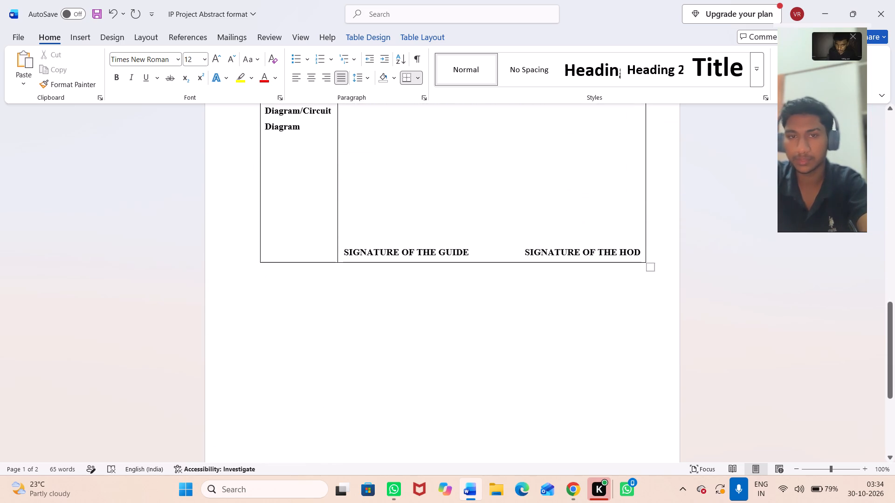
scroll(263, 344, down, 8)
scroll(262, 346, up, 5)
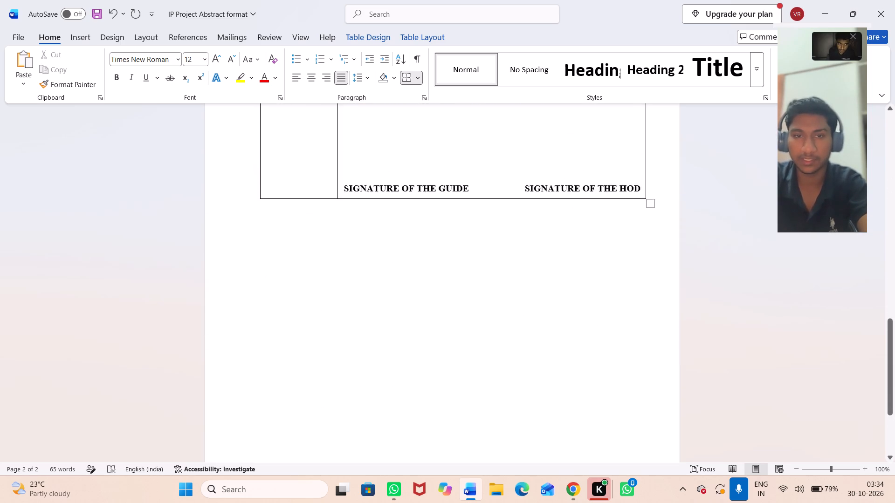
scroll(437, 269, up, 8)
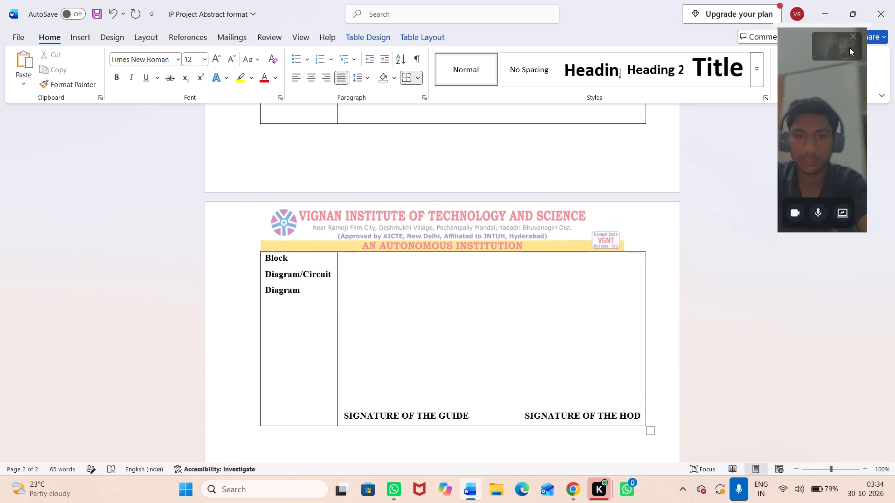
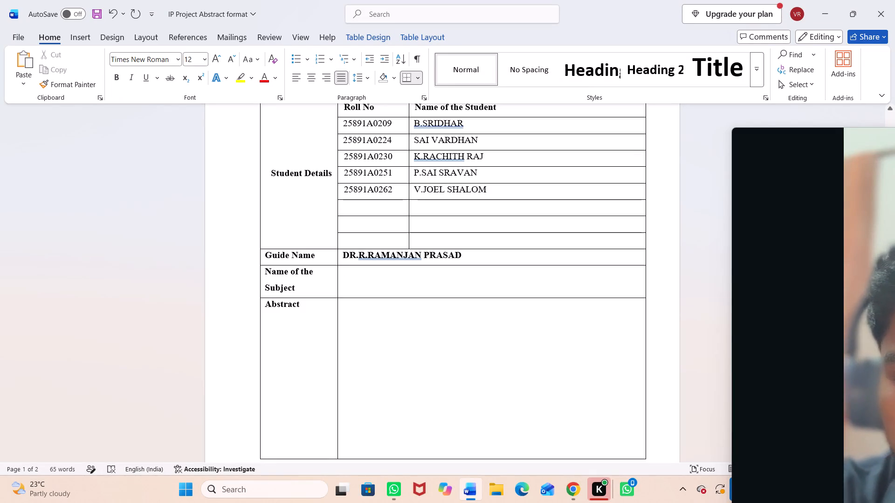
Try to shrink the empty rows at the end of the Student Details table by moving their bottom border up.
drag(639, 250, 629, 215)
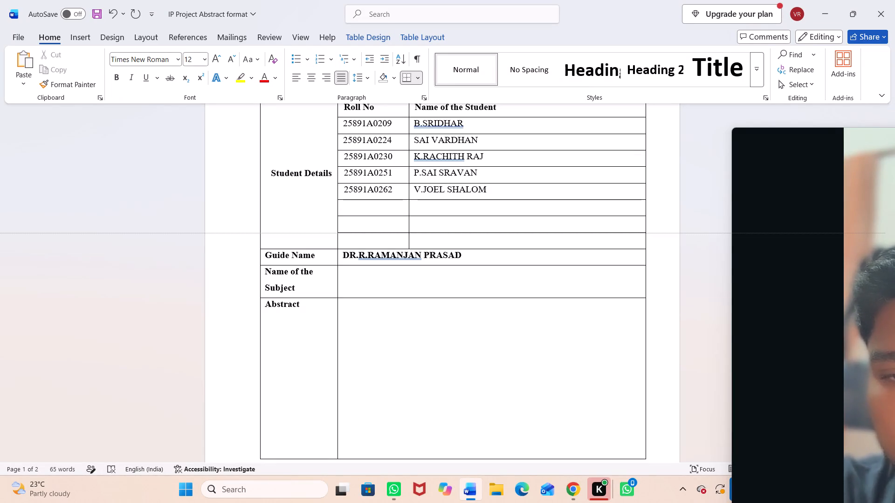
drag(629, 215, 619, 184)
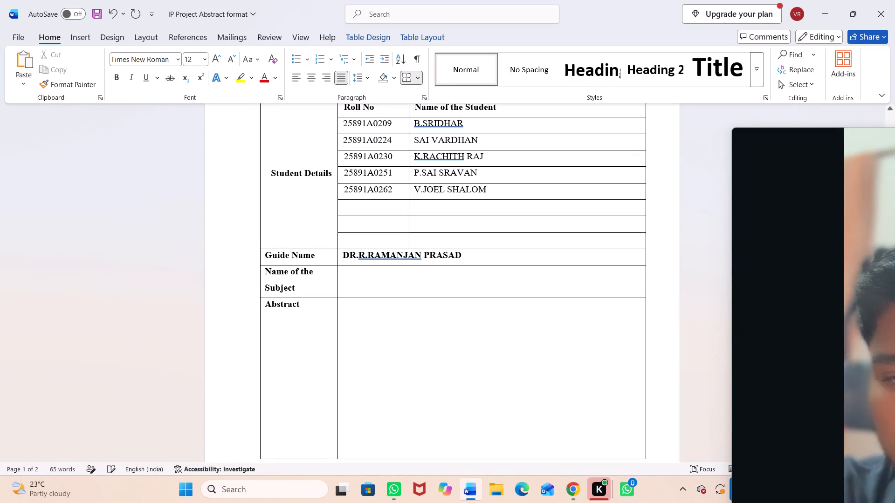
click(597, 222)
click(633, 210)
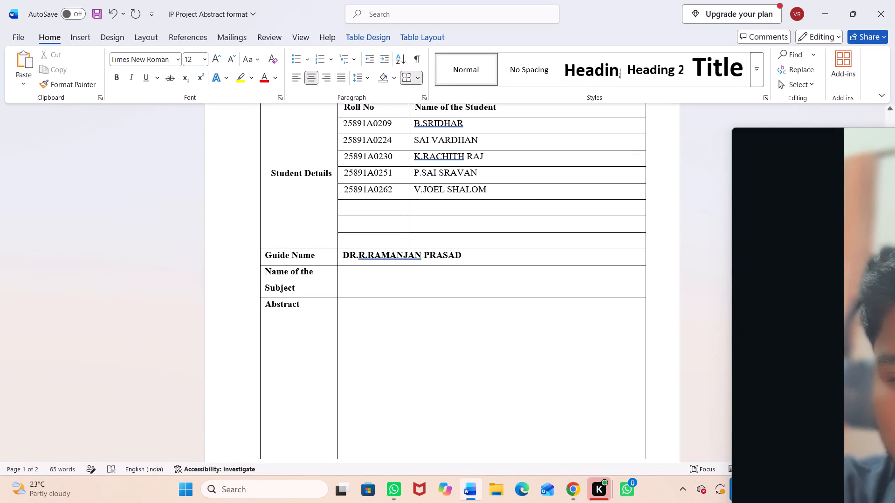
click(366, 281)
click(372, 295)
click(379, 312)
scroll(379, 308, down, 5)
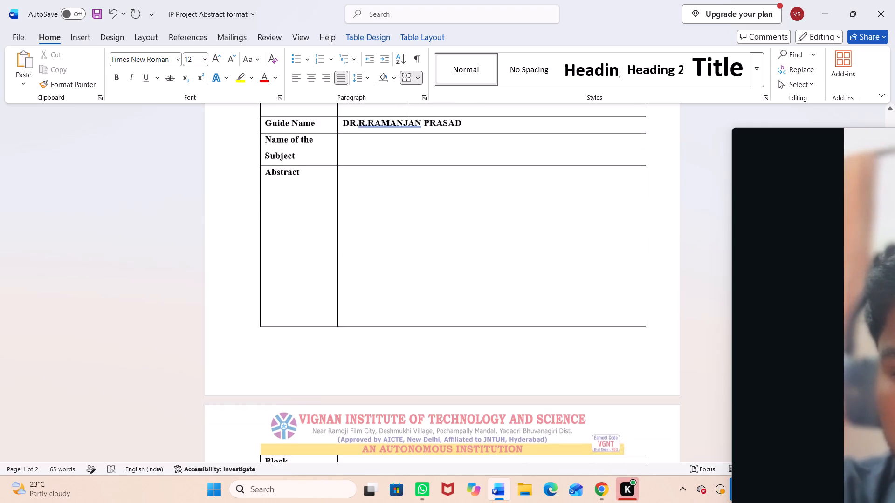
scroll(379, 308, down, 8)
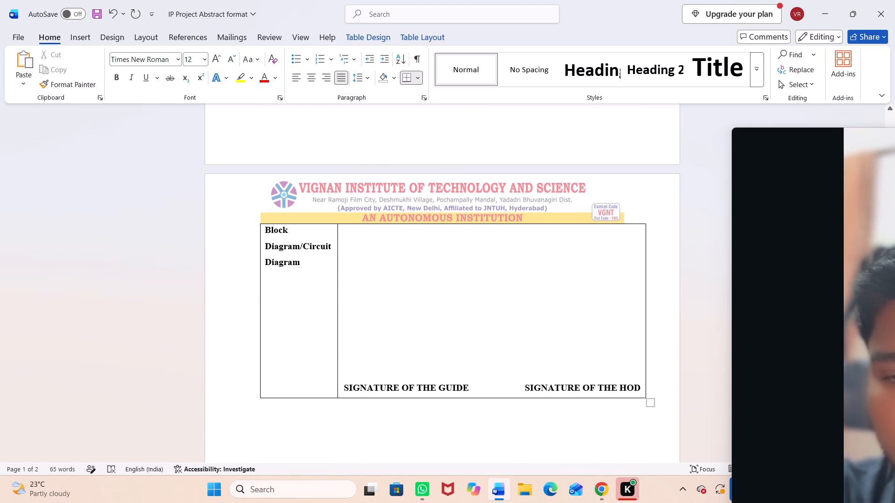
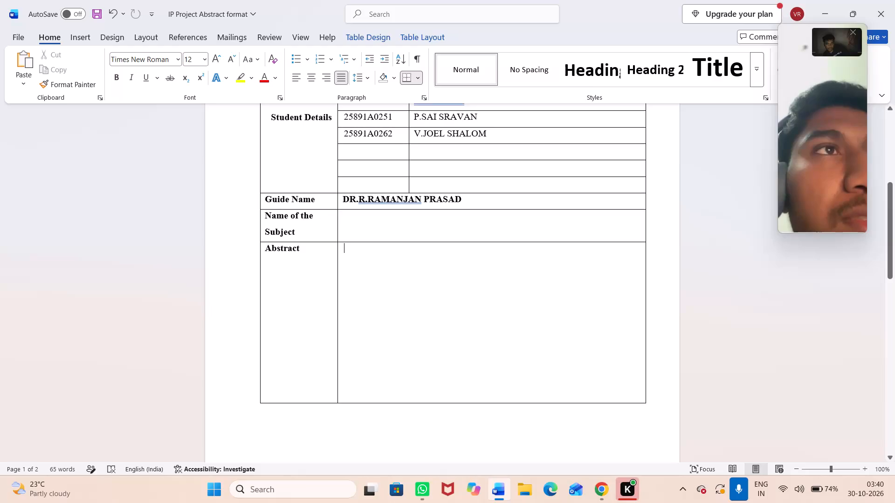
Paste the copied Smart Desk project description into the empty Abstract cell of the form.
click(358, 251)
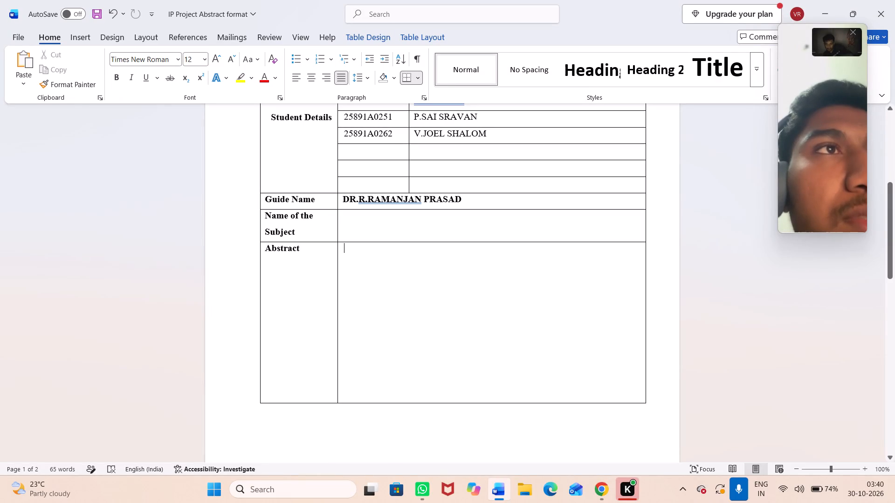
key(ctrl+v)
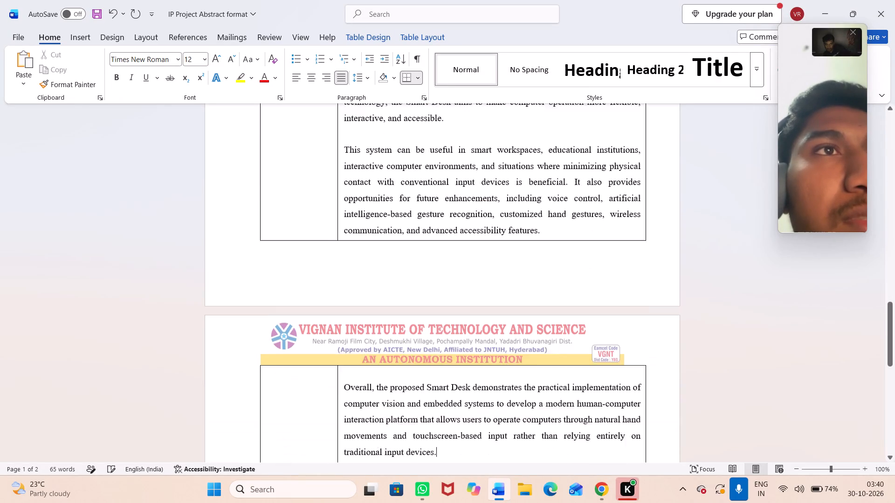
Review the whole form, from the pasted abstract through the block diagram and signature area to the header and student details.
scroll(402, 301, up, 9)
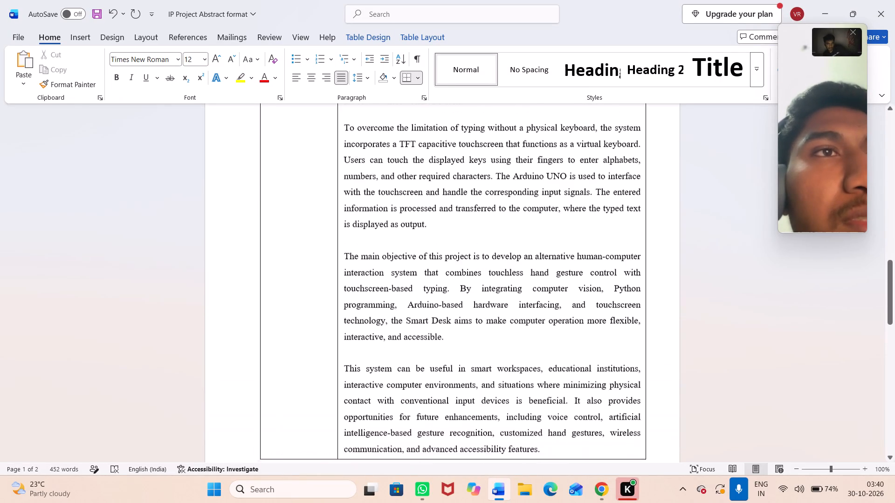
scroll(425, 323, up, 15)
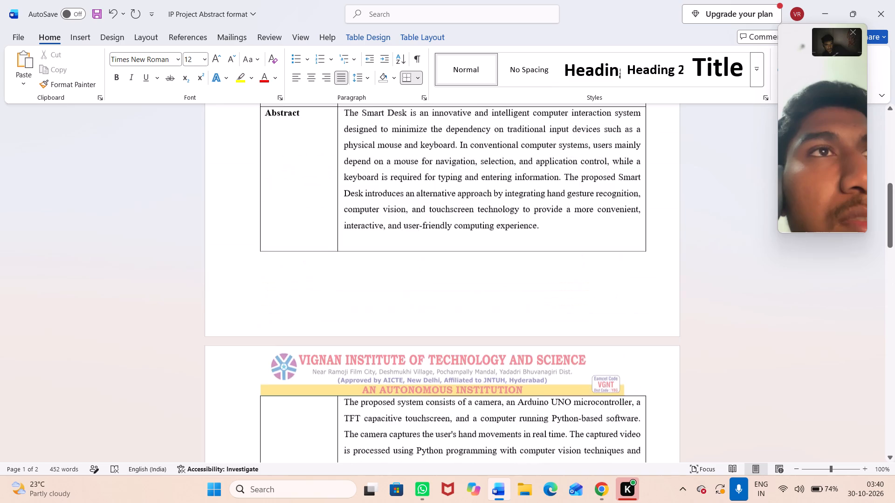
scroll(386, 348, up, 7)
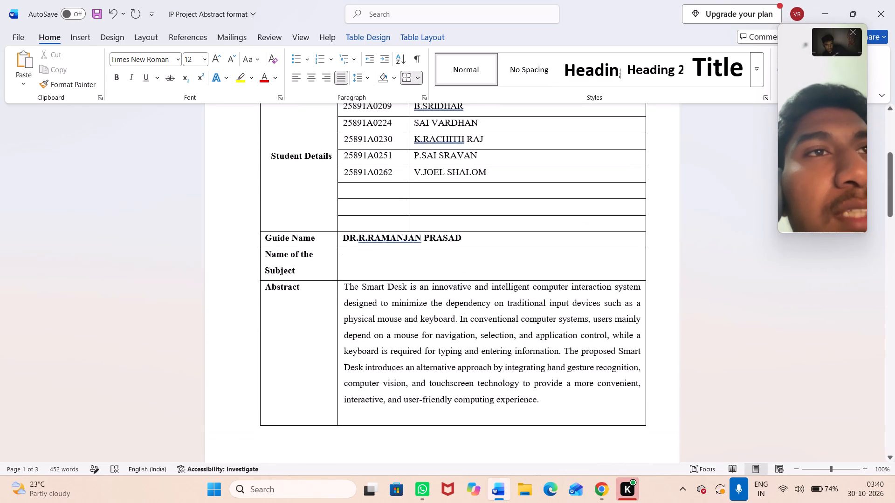
scroll(376, 337, up, 2)
scroll(376, 337, down, 20)
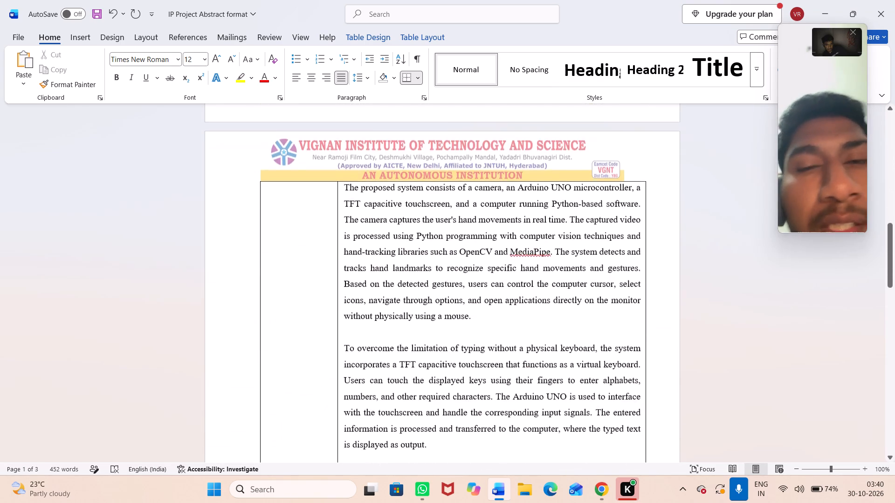
scroll(376, 337, down, 20)
scroll(376, 337, down, 5)
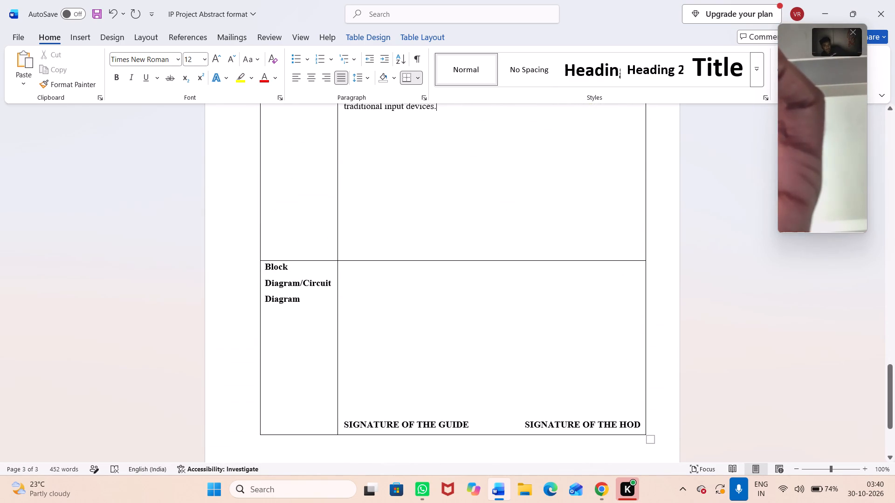
scroll(432, 328, down, 9)
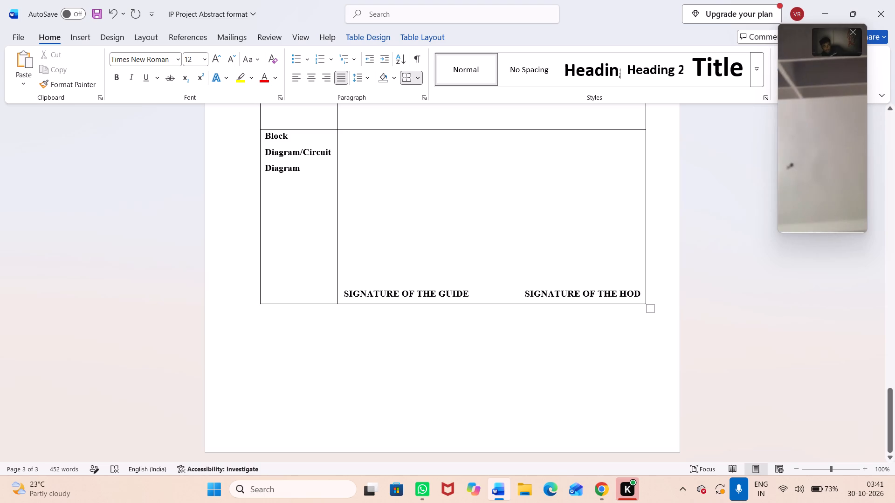
scroll(429, 221, up, 7)
scroll(503, 267, up, 13)
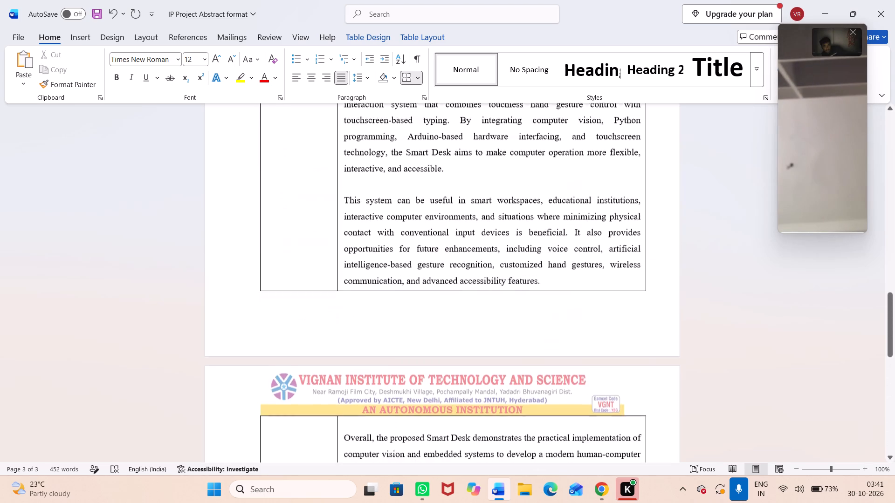
scroll(434, 262, up, 20)
scroll(434, 262, up, 5)
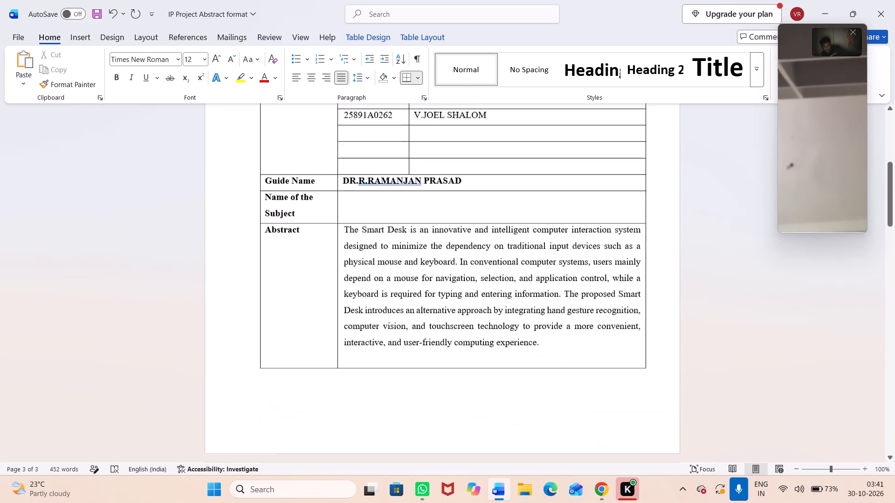
scroll(452, 278, up, 9)
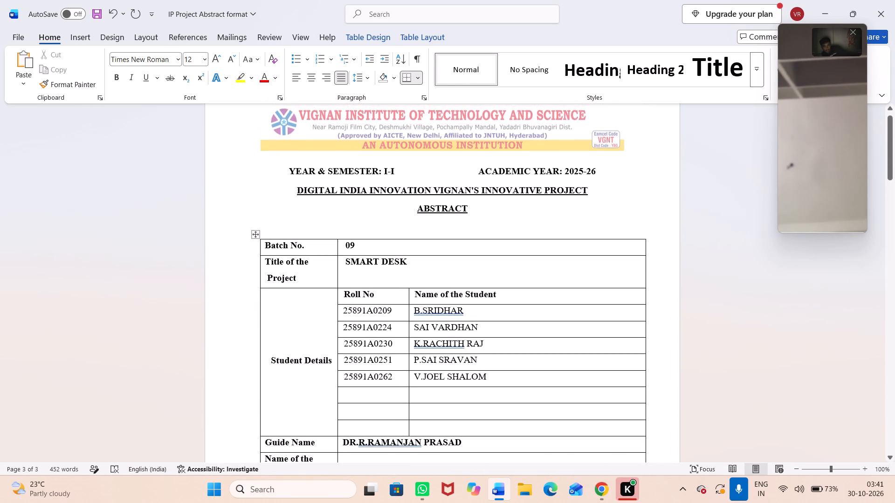
Place the text cursor in the empty Name of the Subject cell.
scroll(452, 279, down, 2)
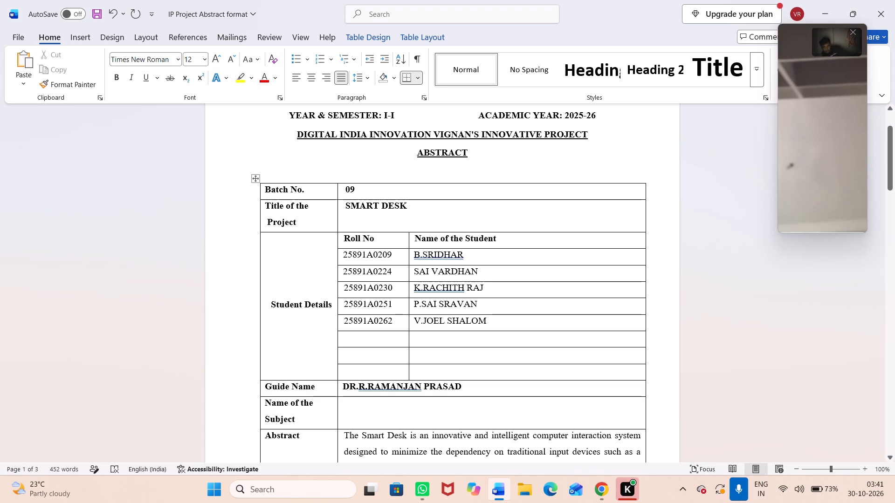
scroll(458, 261, down, 3)
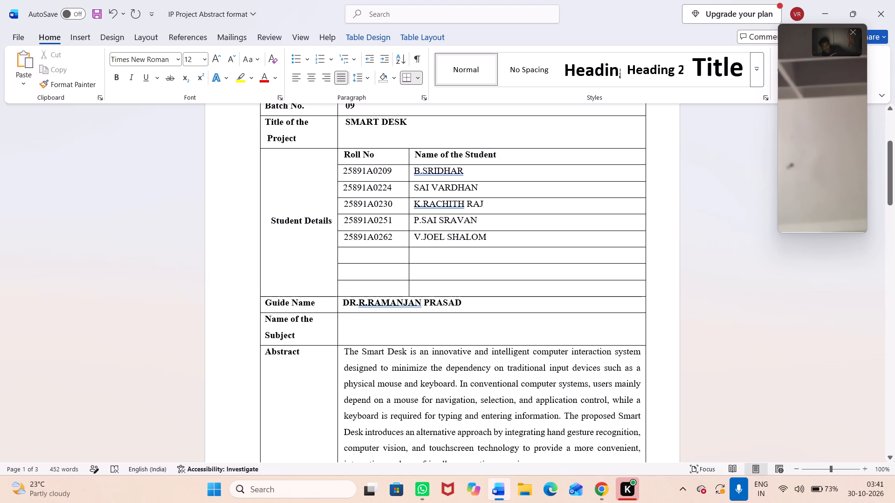
click(356, 322)
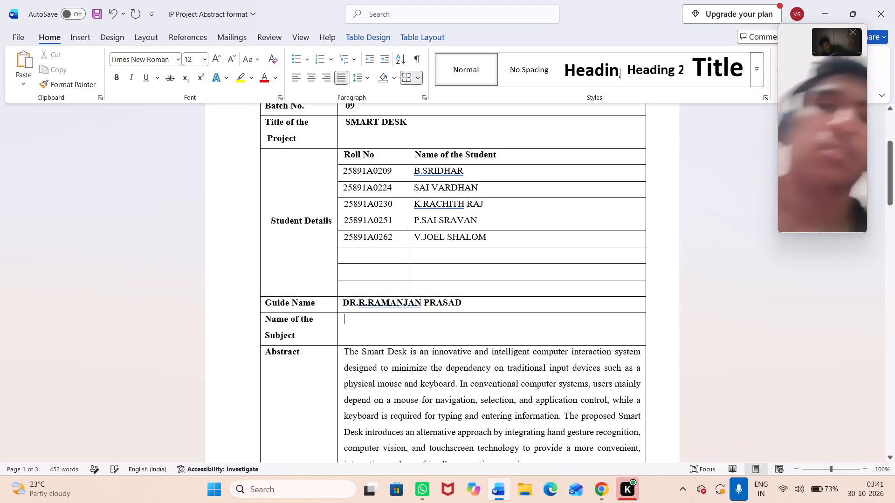
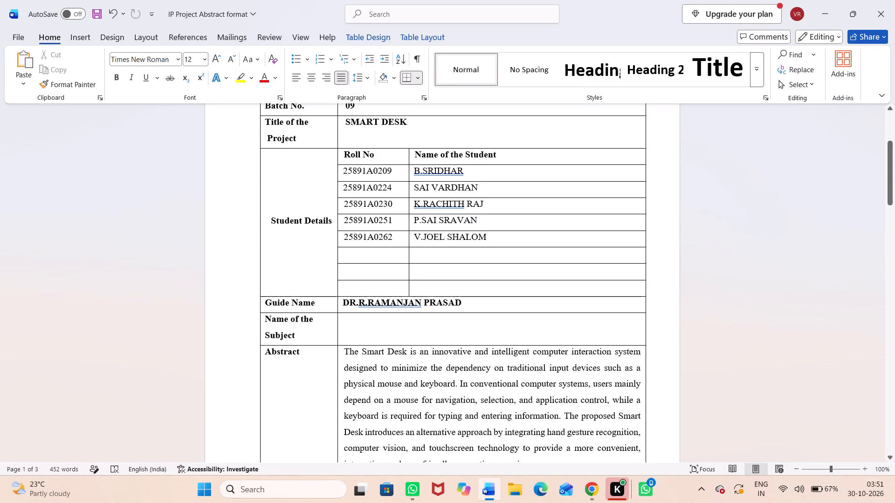
Toggle Bluetooth in the Windows quick settings.
click(791, 502)
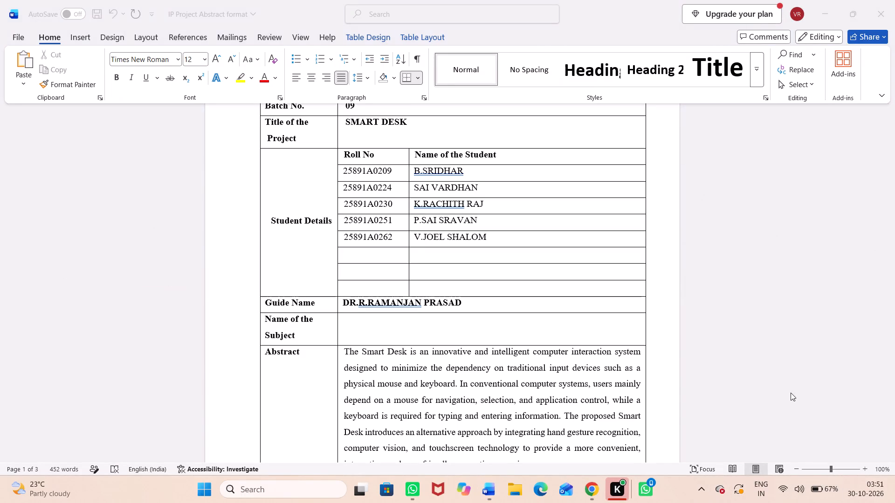
click(784, 486)
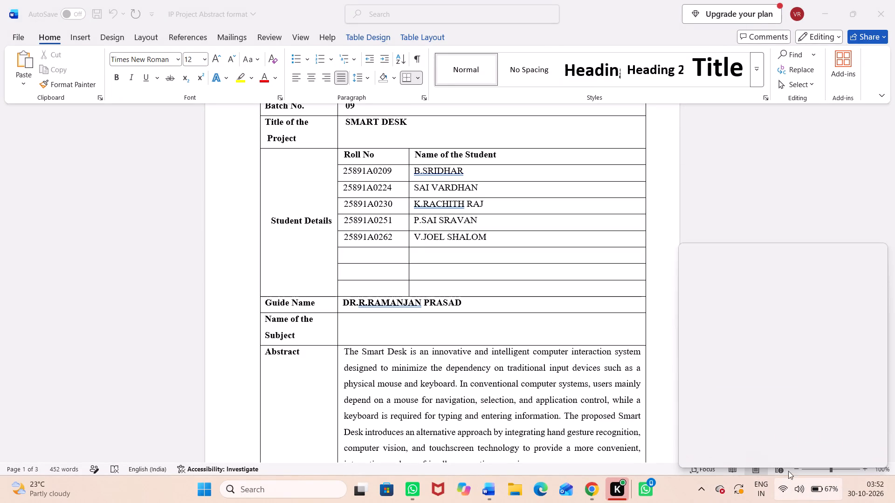
click(779, 267)
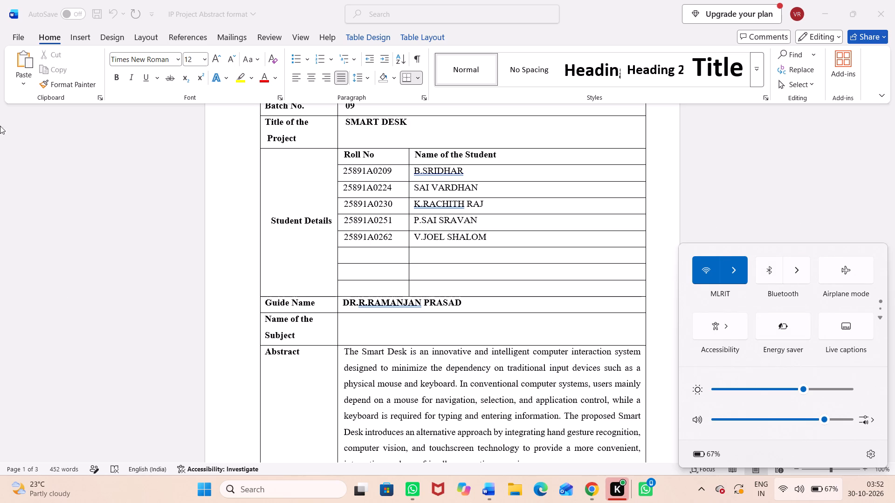
Return to the Word form and place the text cursor in the empty Block Diagram/Circuit Diagram cell above the signature line.
scroll(601, 299, down, 4)
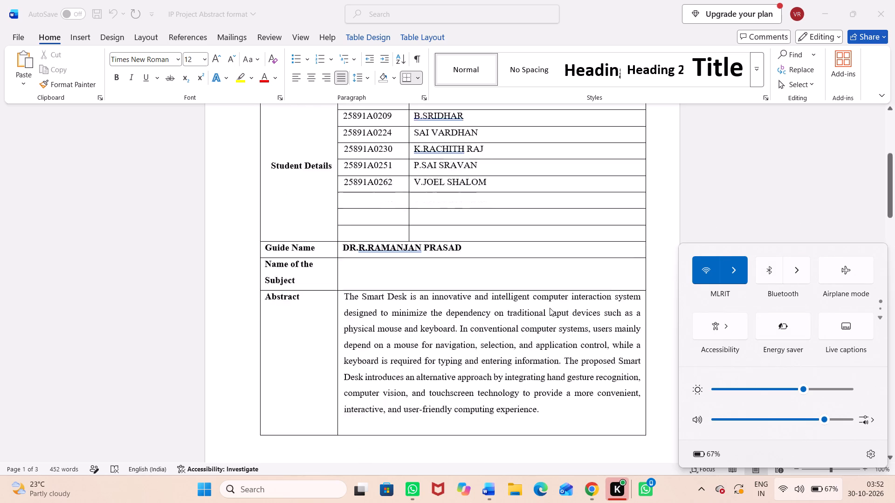
scroll(550, 308, down, 20)
scroll(550, 308, down, 14)
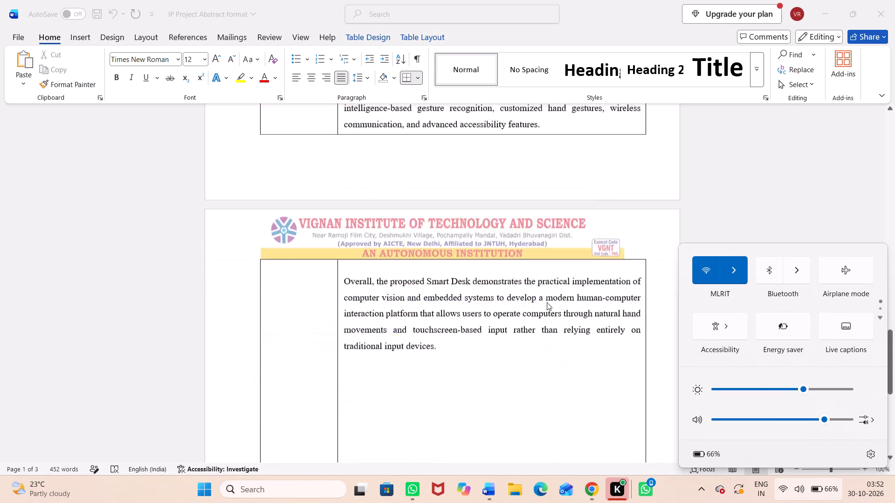
scroll(547, 302, down, 1)
scroll(497, 353, down, 10)
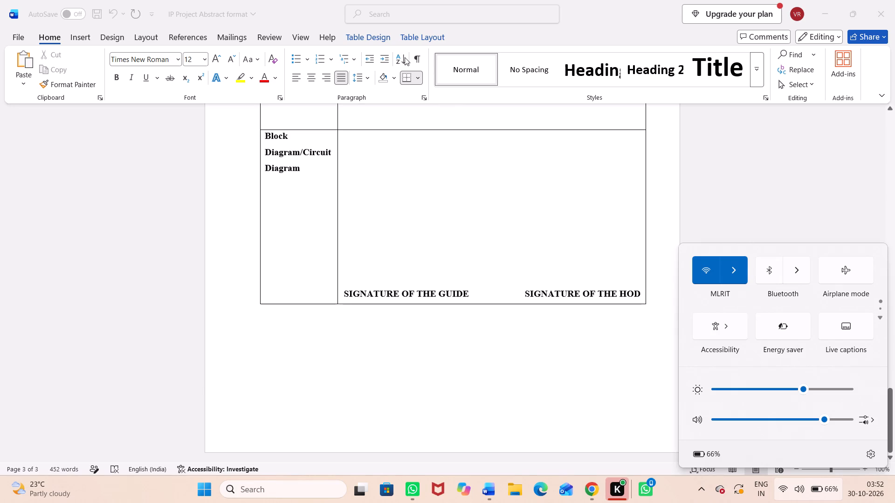
click(371, 175)
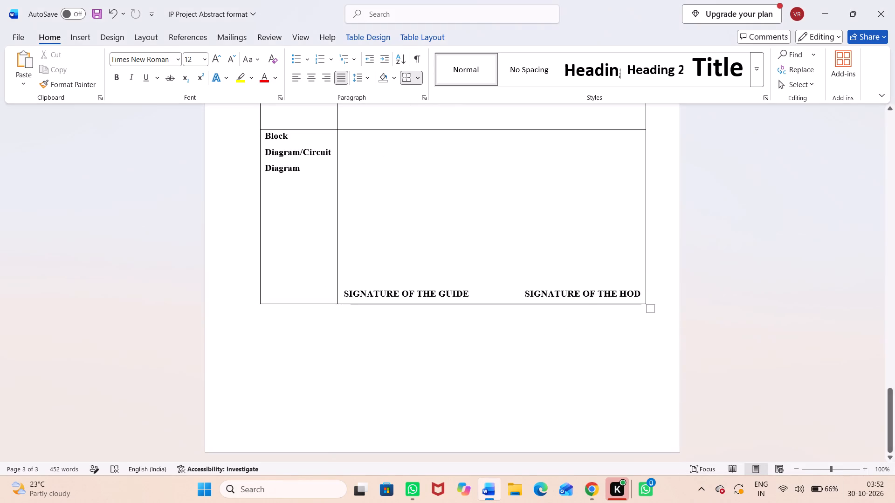
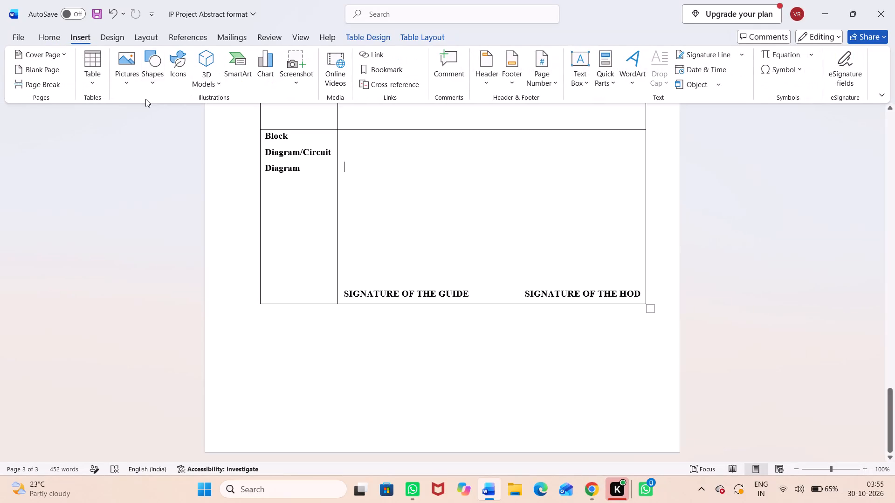
Insert picture B from the Downloads folder into the Block Diagram/Circuit Diagram cell of the form.
click(121, 63)
click(133, 111)
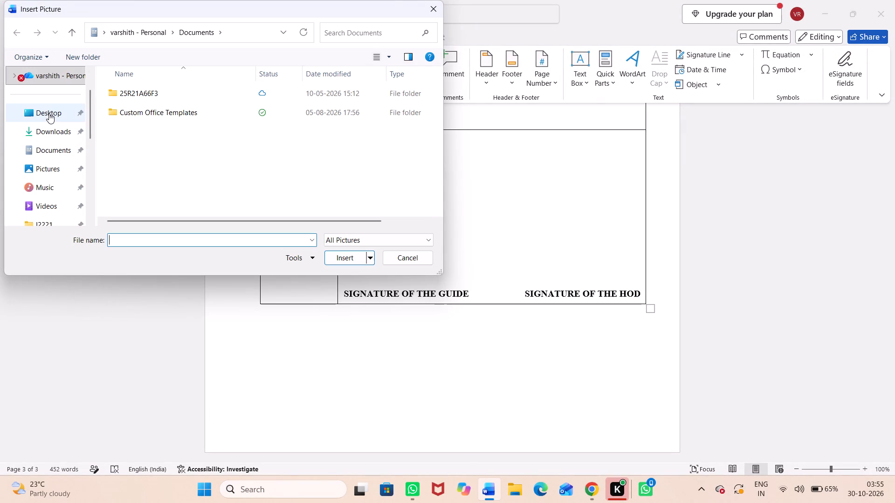
click(49, 113)
click(50, 122)
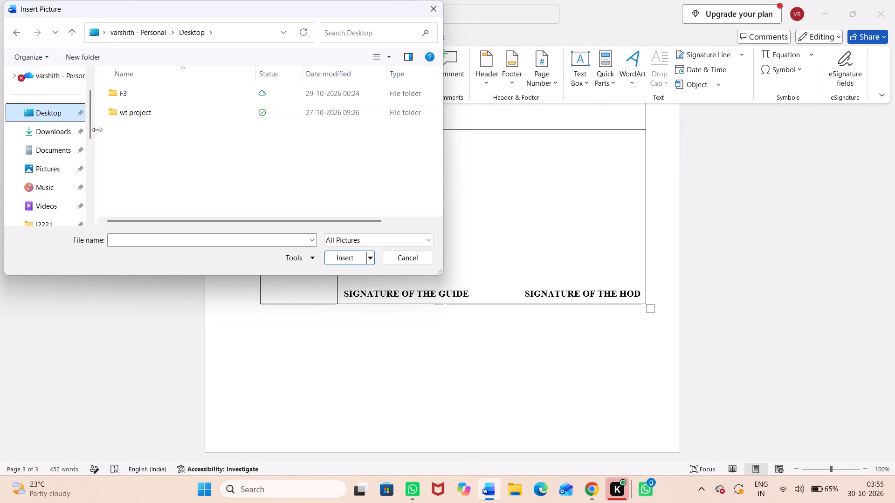
click(46, 132)
click(165, 102)
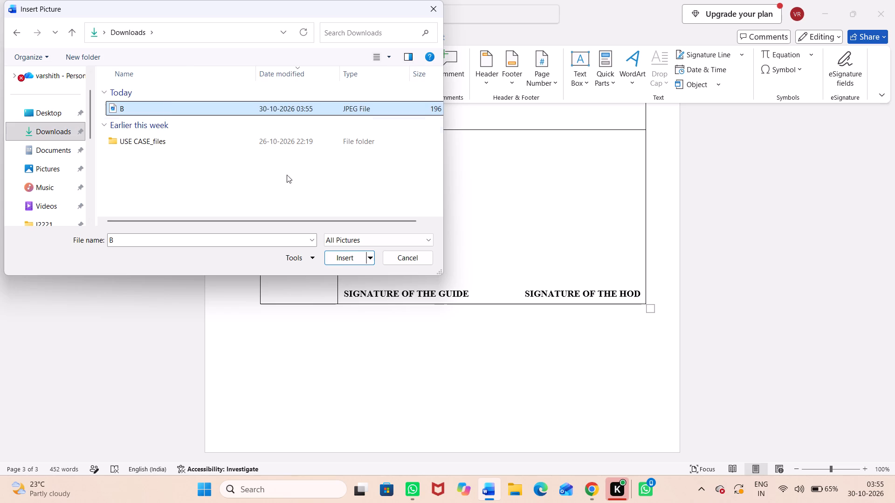
click(350, 255)
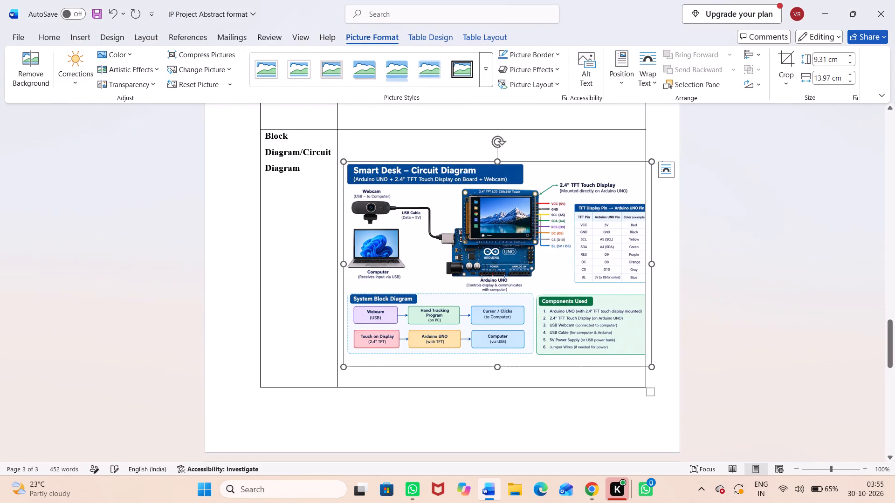
Shrink the Smart Desk circuit diagram picture to about 7.8 by 11.71 cm and centre it in its cell.
drag(653, 366, 601, 327)
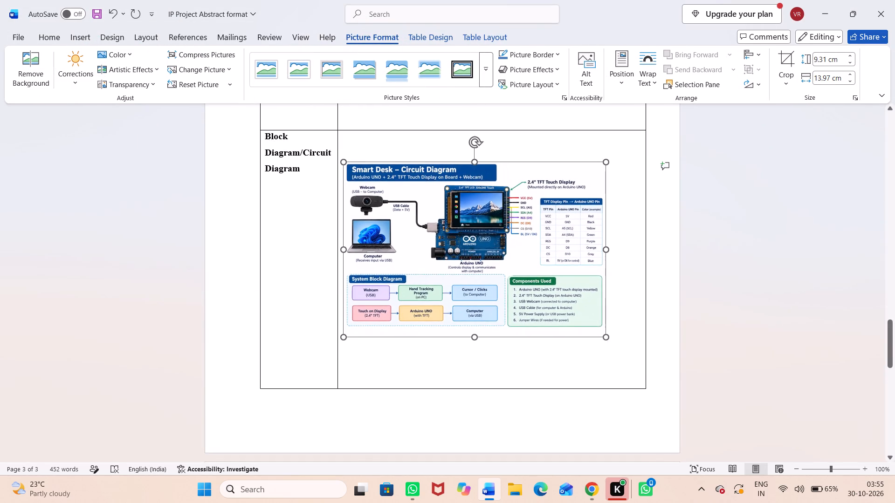
drag(601, 327, 600, 326)
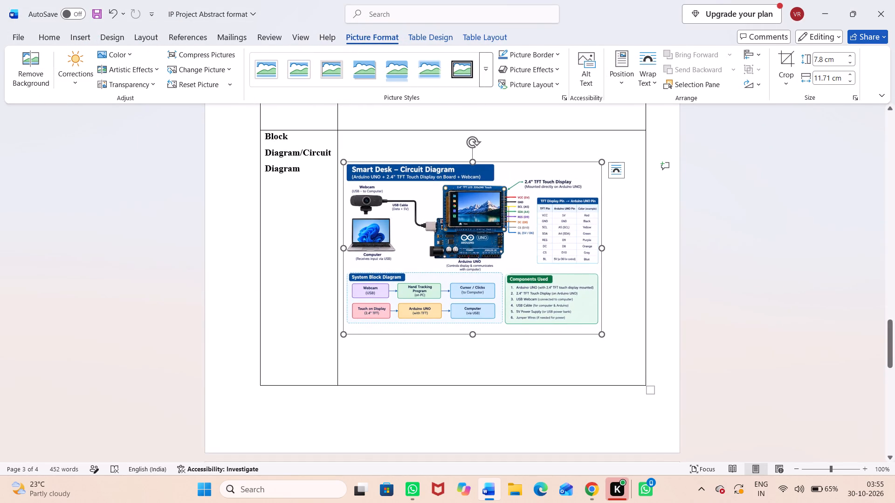
drag(418, 246, 471, 230)
click(479, 218)
click(44, 39)
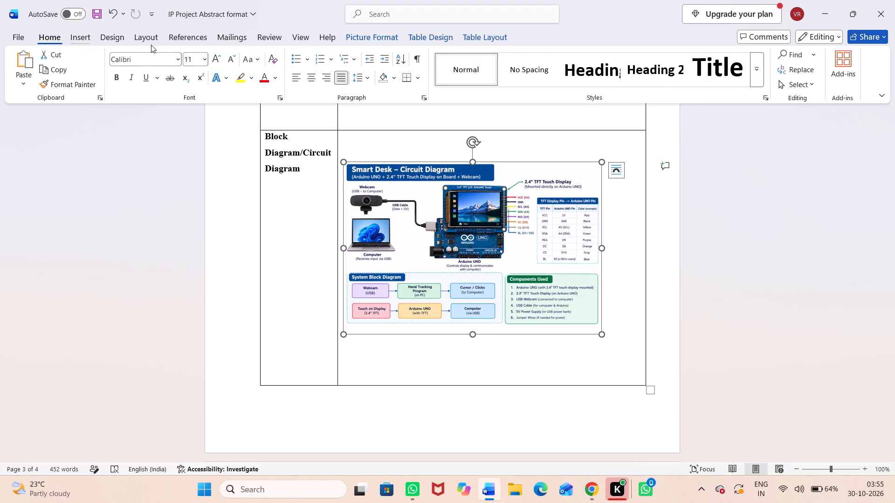
click(311, 80)
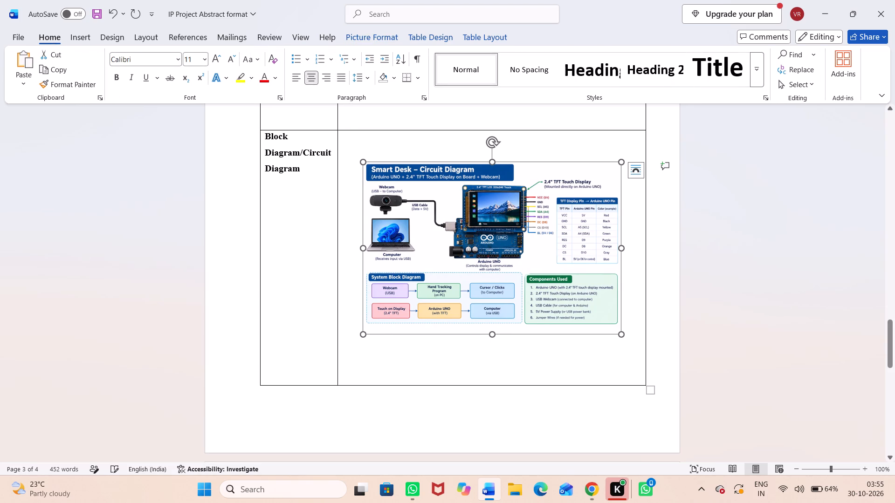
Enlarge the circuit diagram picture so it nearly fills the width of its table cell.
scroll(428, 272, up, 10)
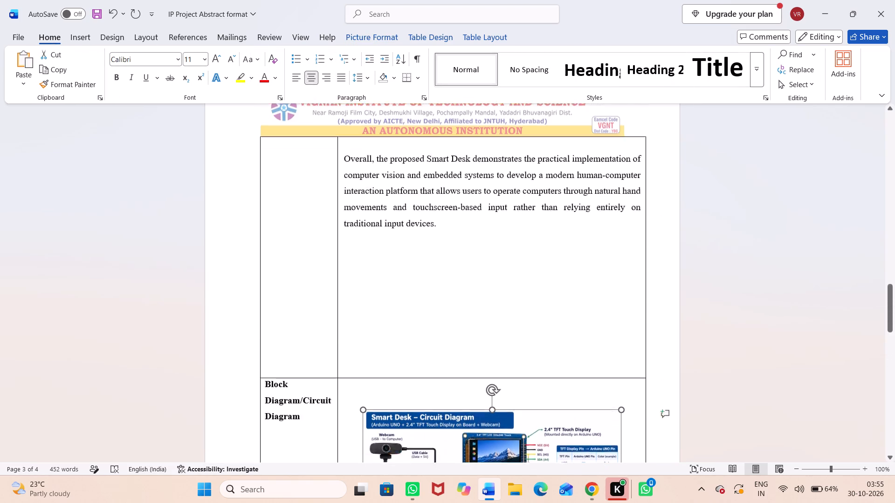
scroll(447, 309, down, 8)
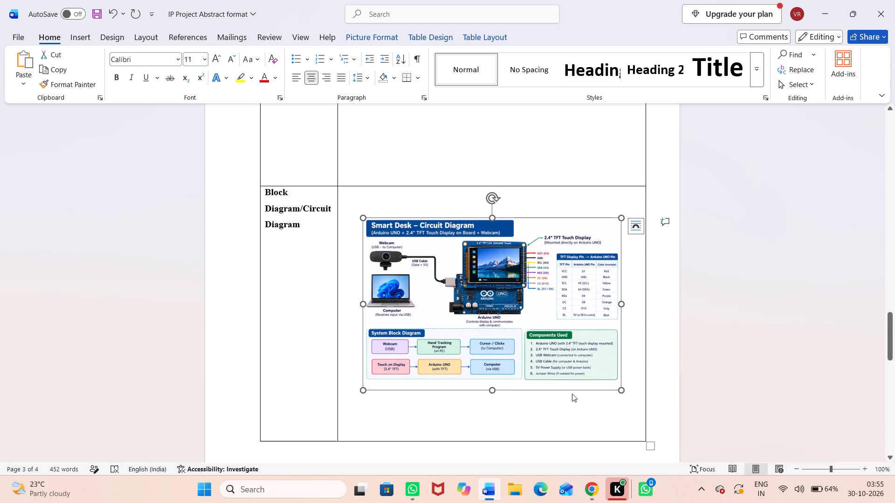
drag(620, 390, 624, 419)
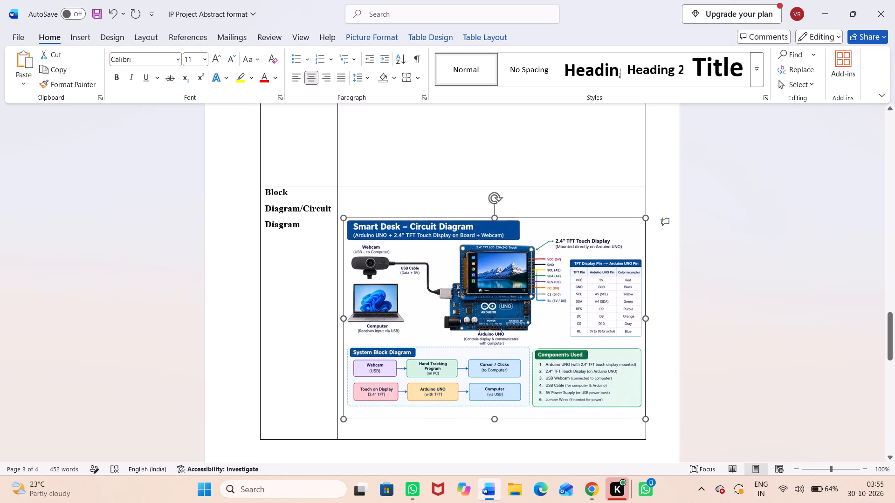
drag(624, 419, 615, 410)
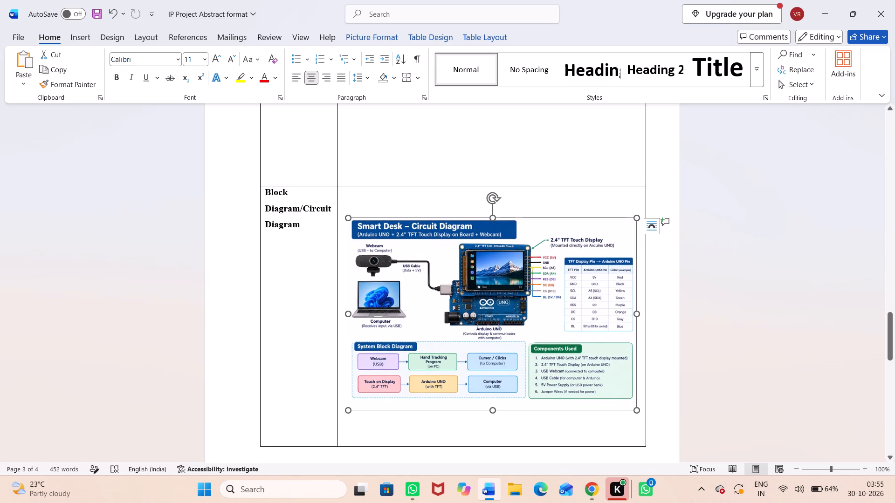
Enter ELECTRONICS as the Name of the Subject in the form.
scroll(534, 389, up, 19)
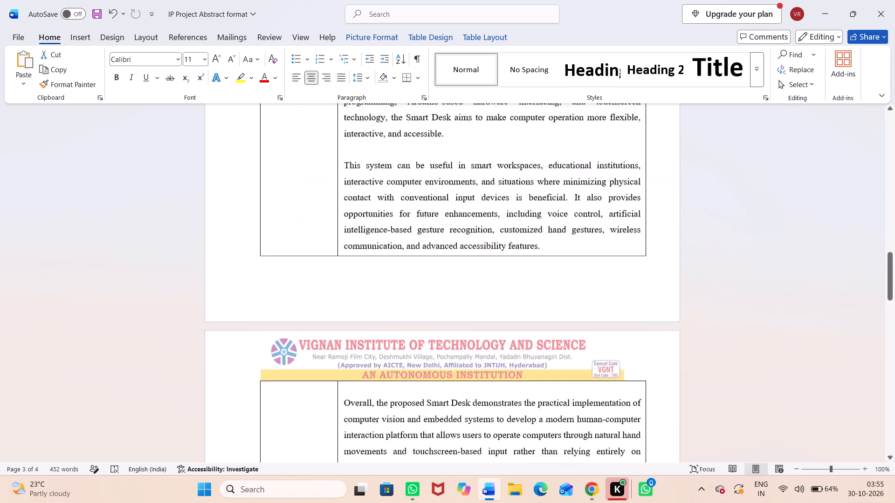
scroll(388, 315, up, 20)
scroll(388, 315, up, 10)
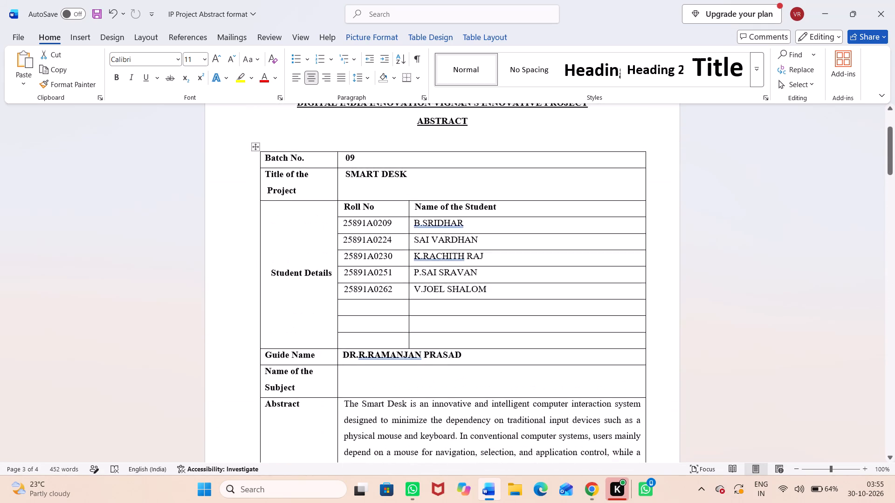
click(364, 383)
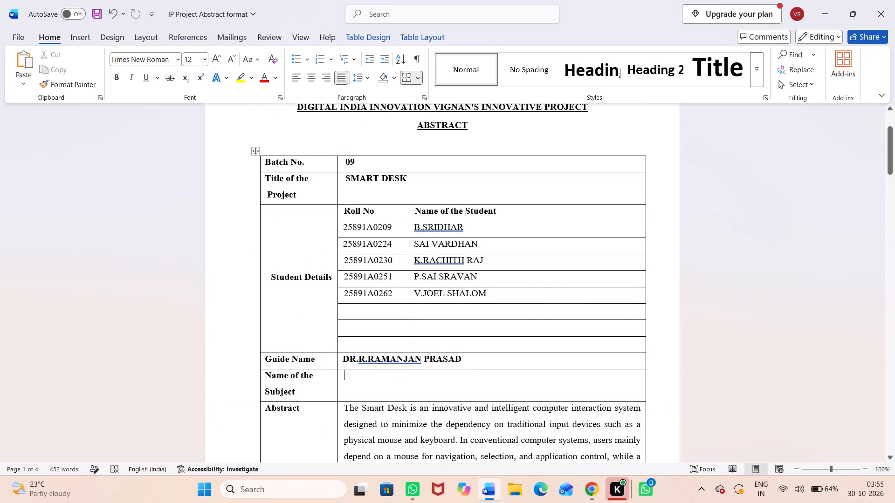
text(ELE)
key(c)
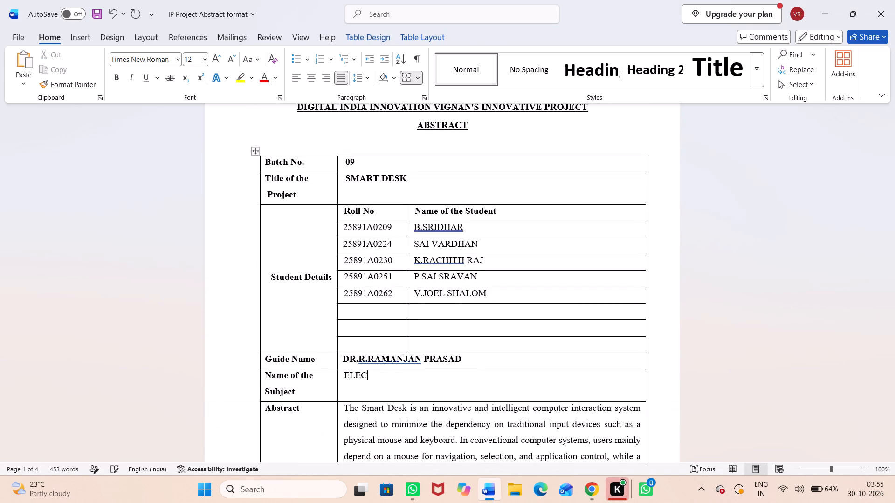
text(TRONICS)
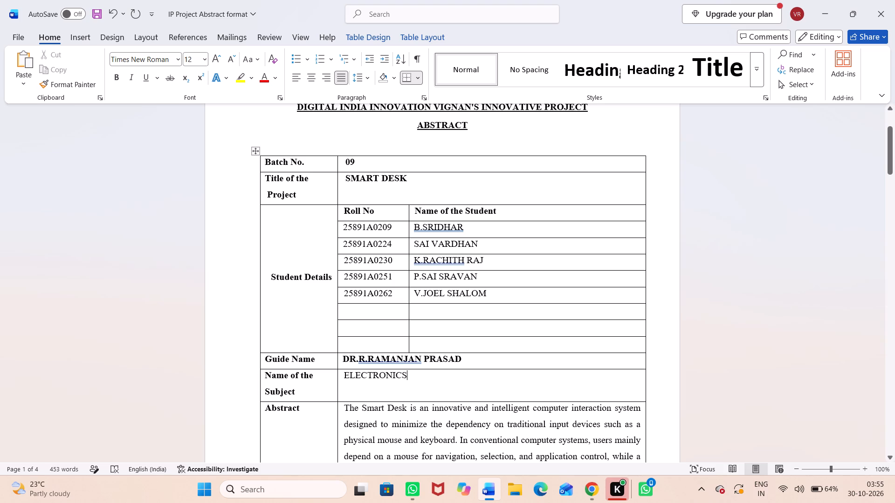
Review the whole form from the header and student details through the abstract and circuit diagram to the signature area.
scroll(438, 424, up, 3)
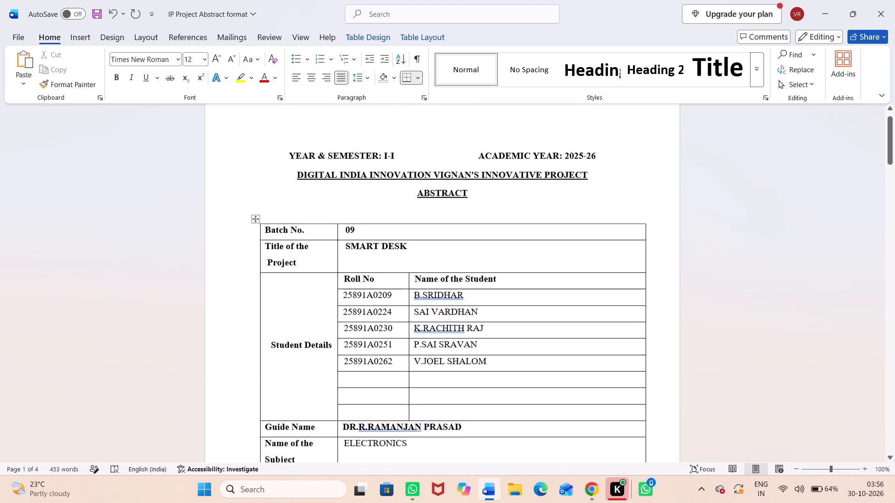
scroll(439, 424, up, 4)
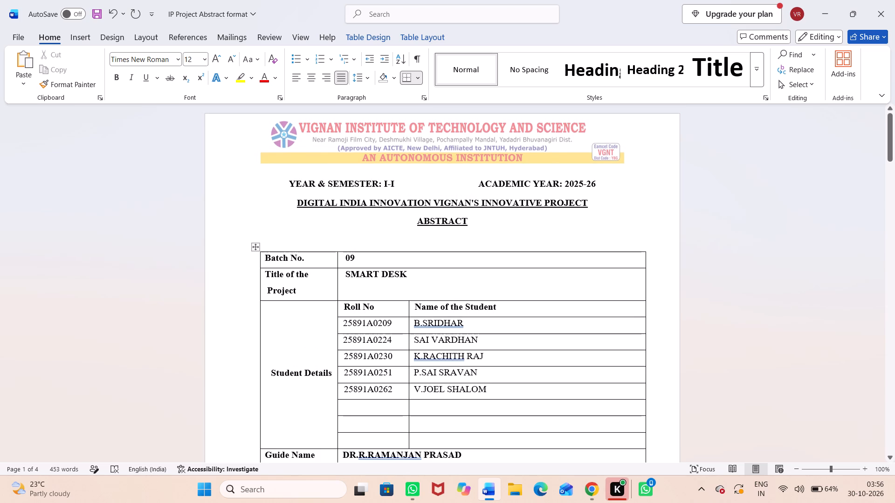
scroll(648, 413, down, 5)
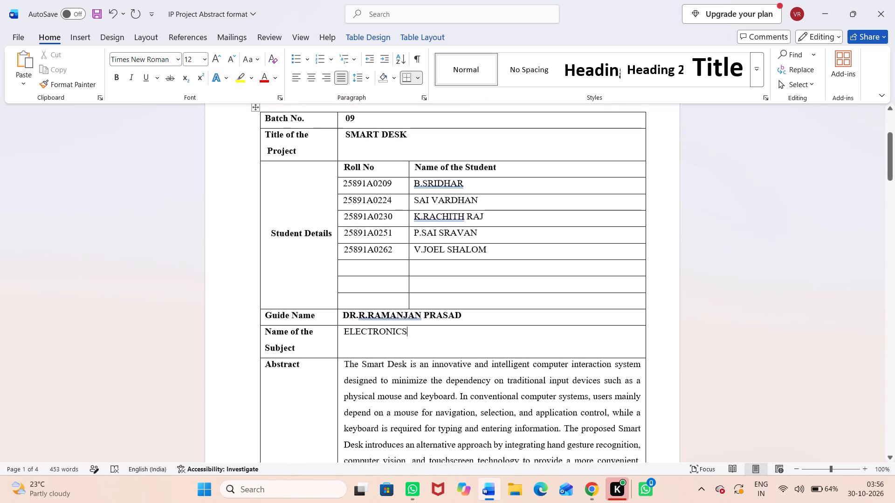
scroll(648, 413, down, 3)
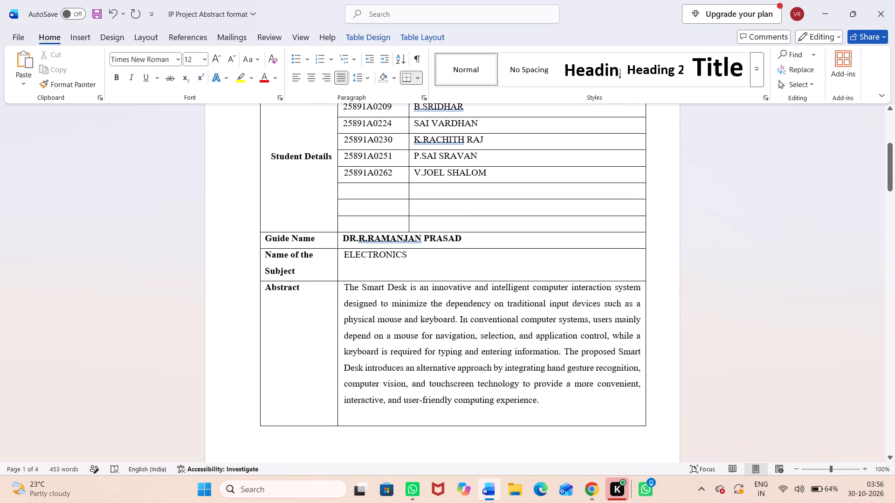
scroll(647, 412, down, 4)
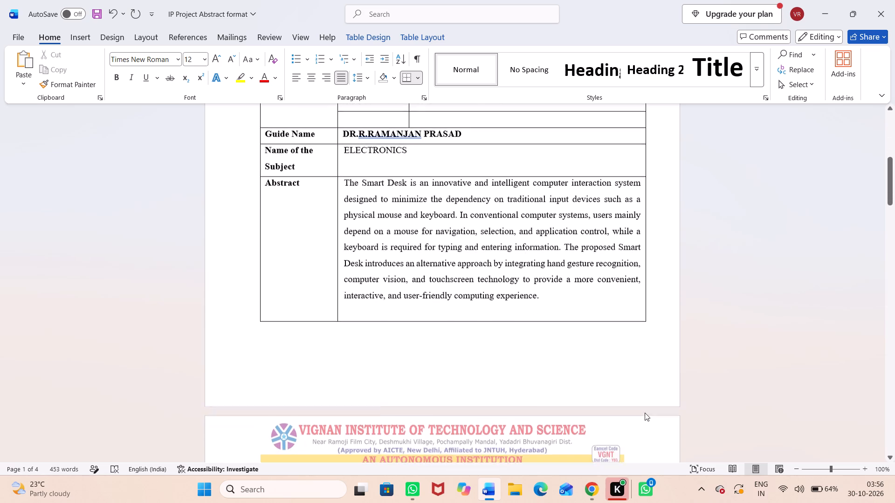
scroll(645, 413, down, 2)
scroll(645, 413, up, 1)
scroll(645, 413, down, 4)
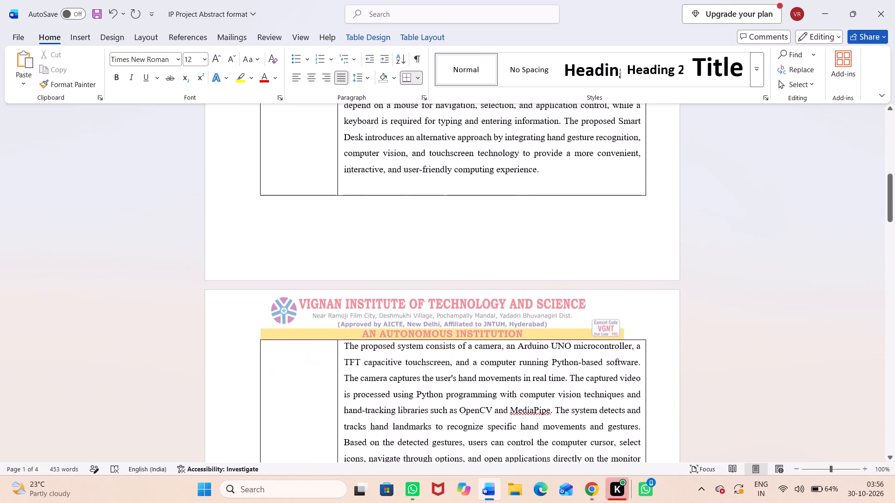
scroll(645, 413, up, 7)
scroll(645, 413, down, 4)
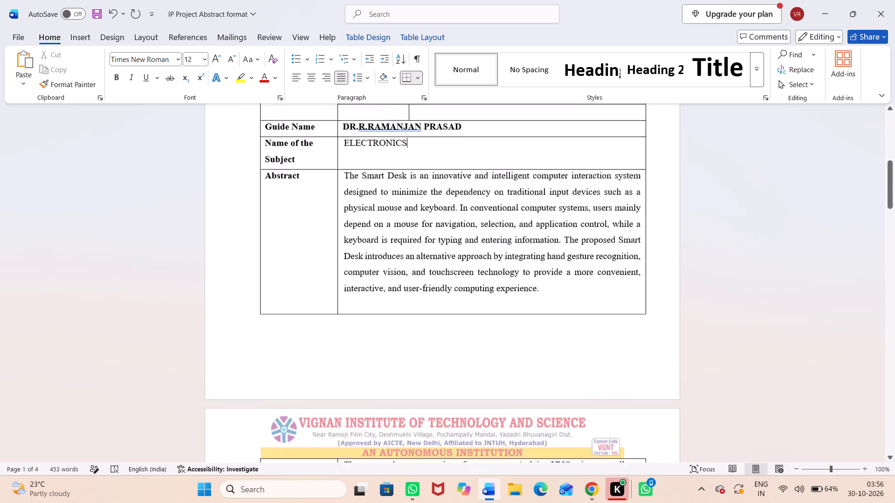
scroll(645, 413, down, 18)
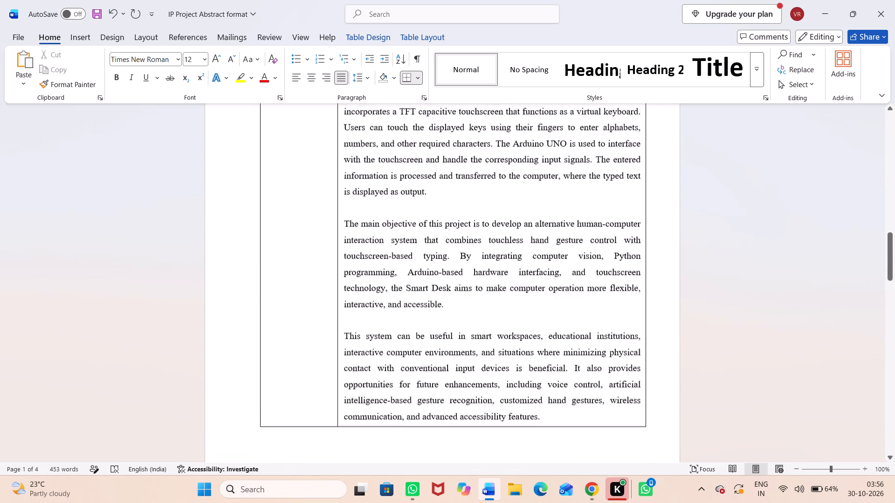
scroll(645, 413, down, 15)
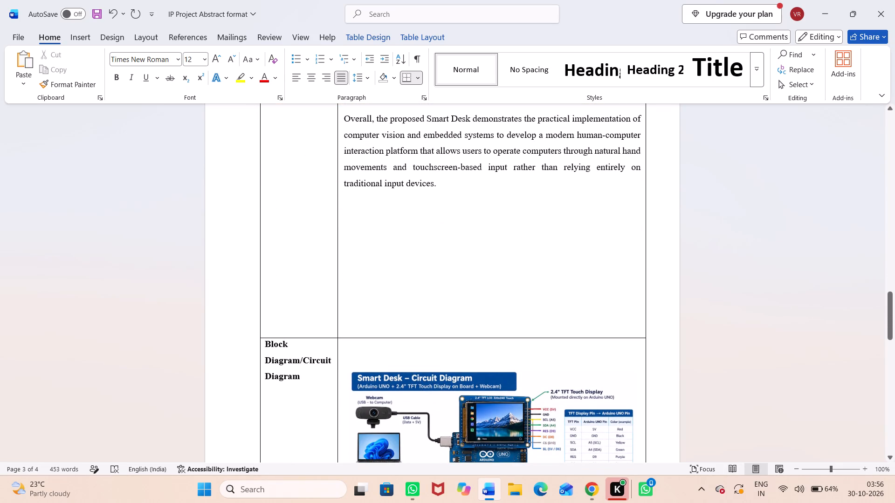
scroll(485, 292, down, 10)
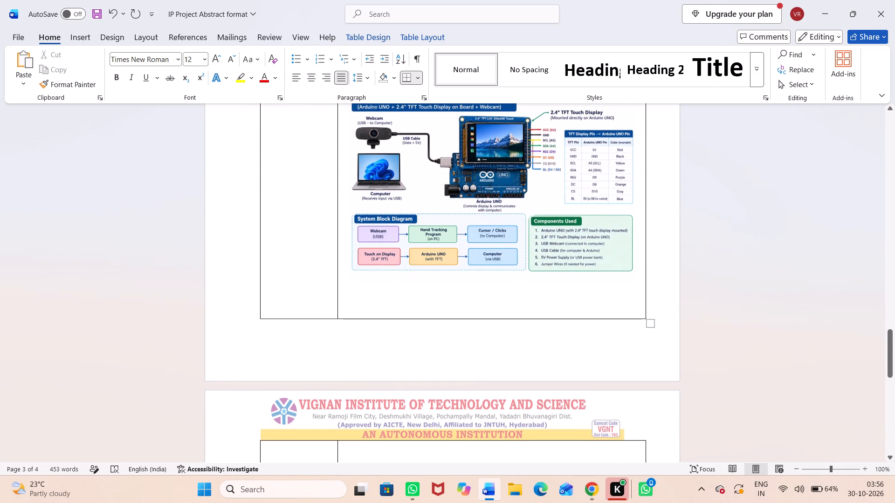
scroll(488, 311, down, 7)
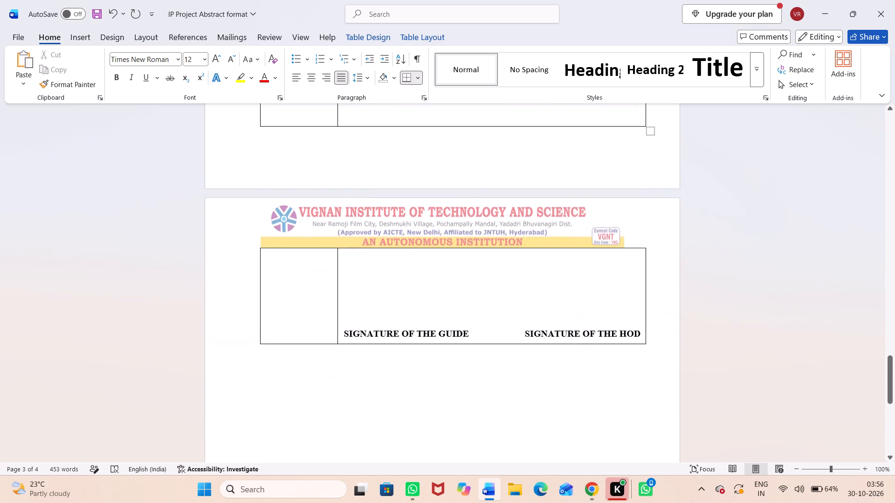
scroll(488, 311, down, 2)
scroll(488, 311, up, 12)
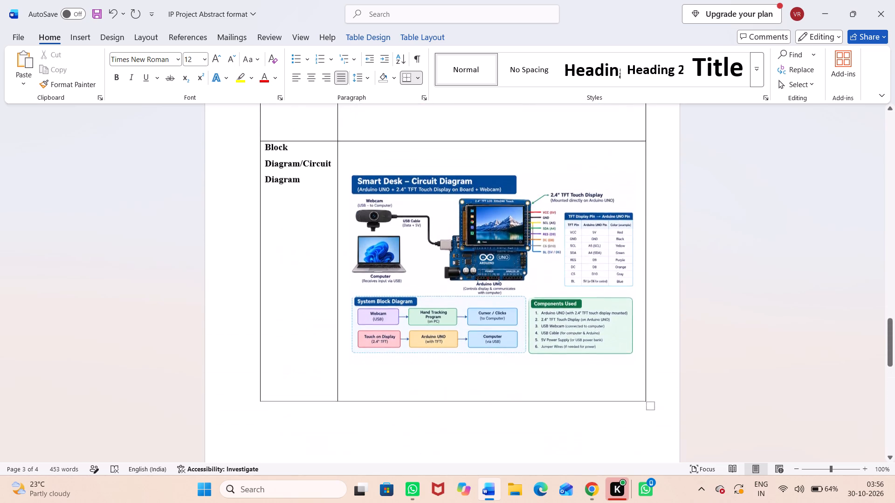
scroll(489, 311, down, 13)
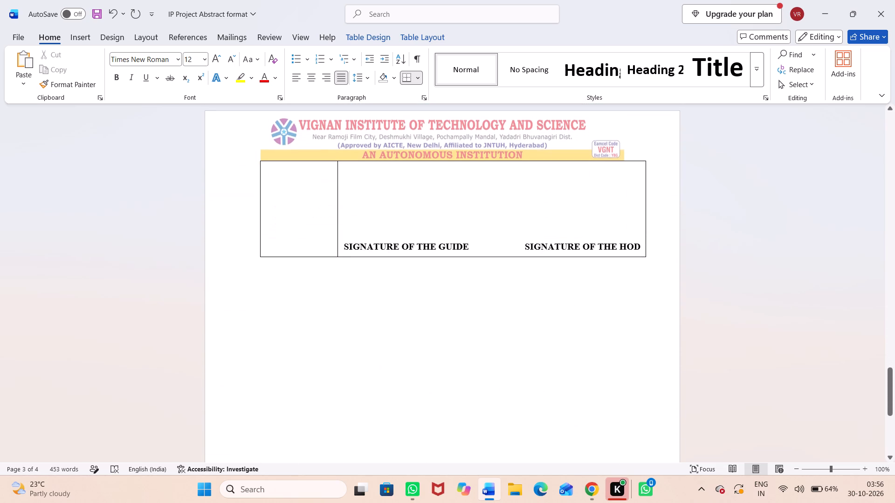
scroll(491, 319, up, 8)
scroll(606, 239, up, 3)
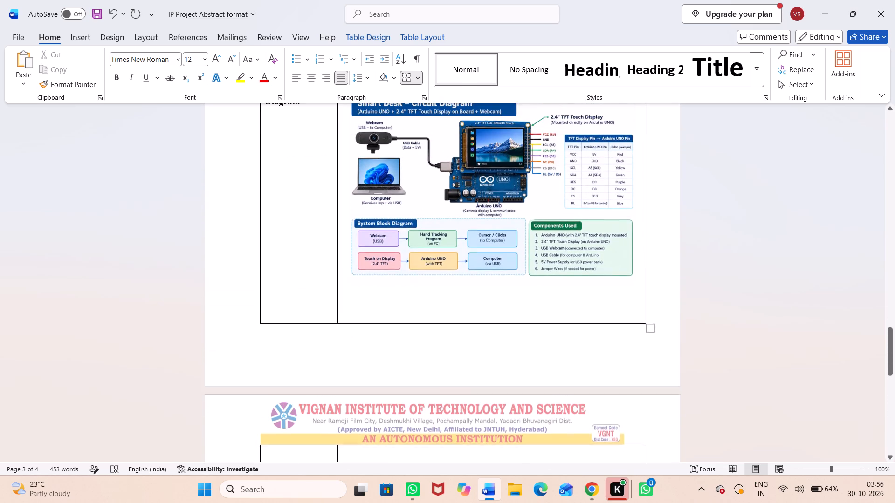
Shrink the circuit diagram picture proportionally to about two-thirds of the width of its table cell.
click(621, 292)
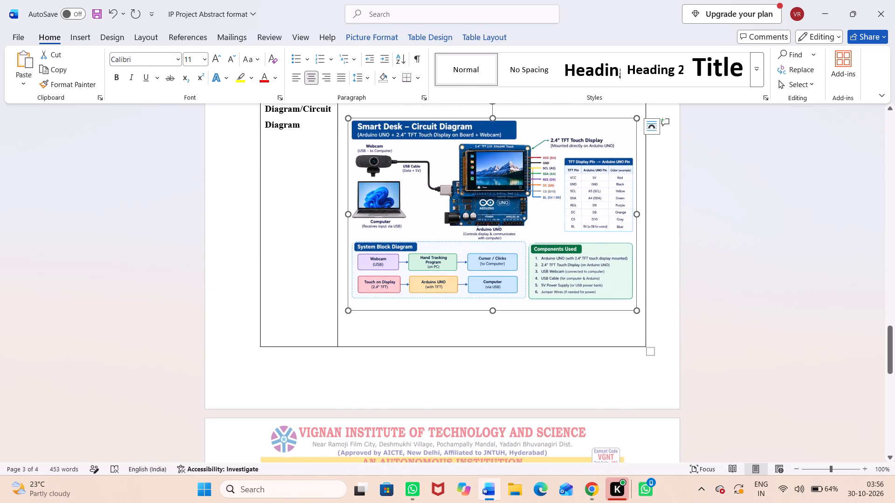
scroll(633, 317, down, 11)
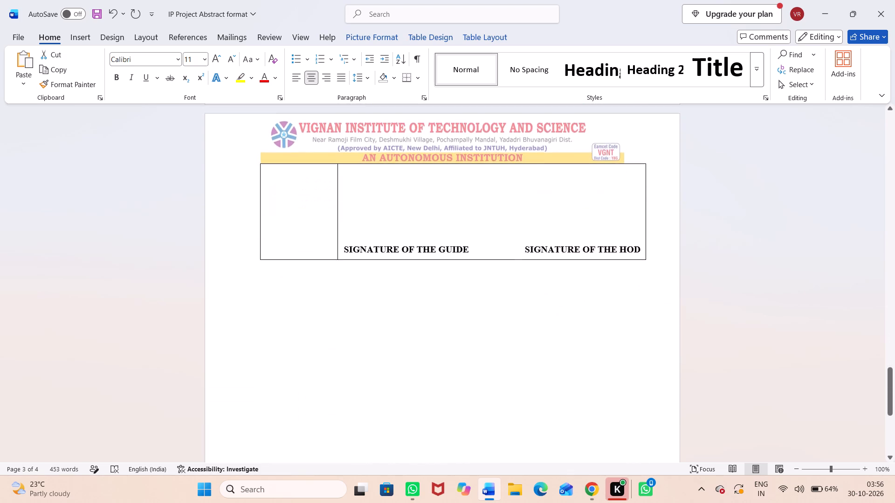
scroll(619, 326, up, 3)
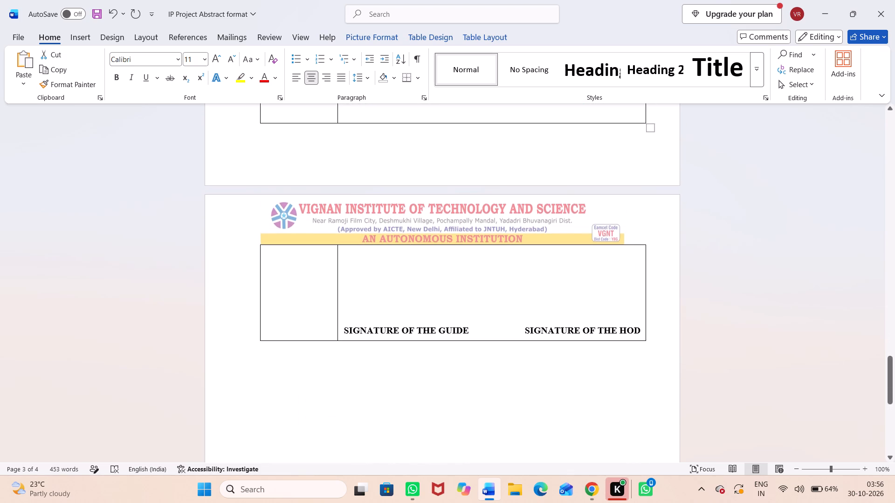
scroll(569, 246, up, 7)
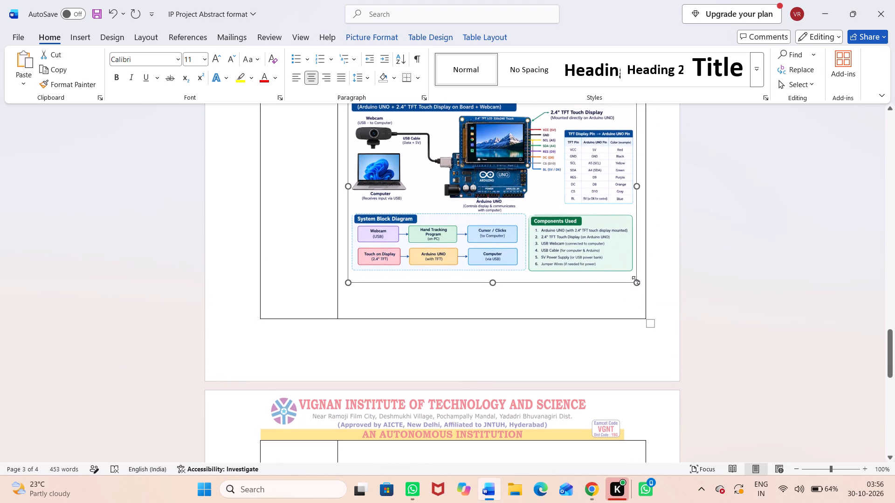
drag(637, 281, 606, 241)
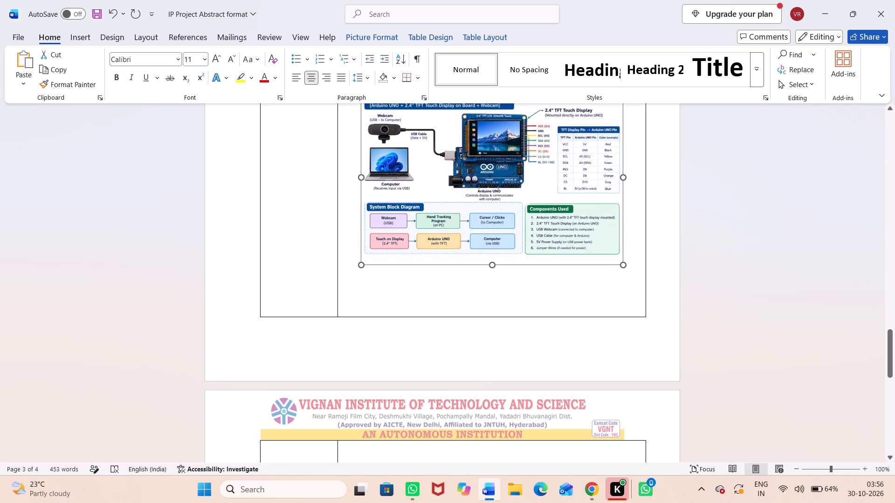
drag(606, 241, 569, 166)
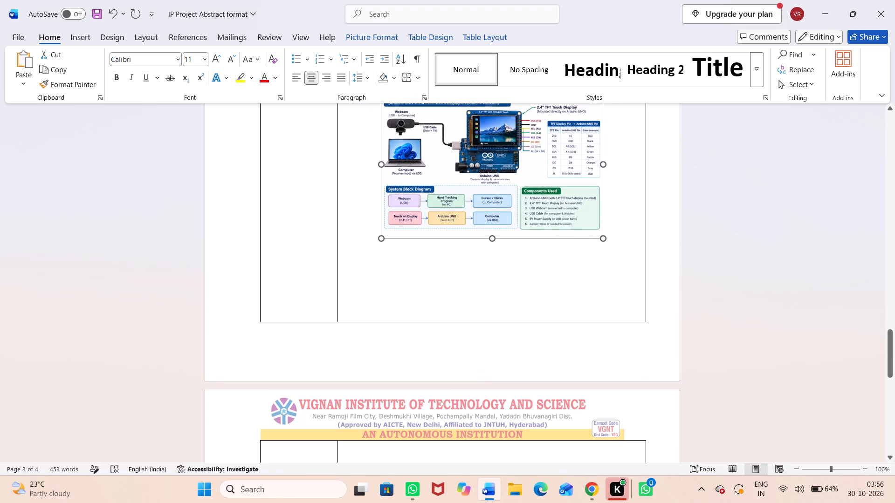
drag(569, 166, 561, 156)
scroll(592, 304, up, 4)
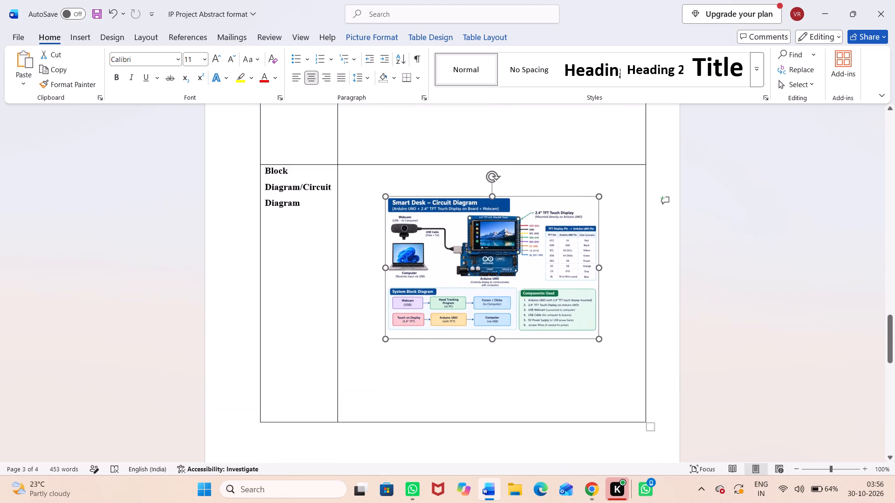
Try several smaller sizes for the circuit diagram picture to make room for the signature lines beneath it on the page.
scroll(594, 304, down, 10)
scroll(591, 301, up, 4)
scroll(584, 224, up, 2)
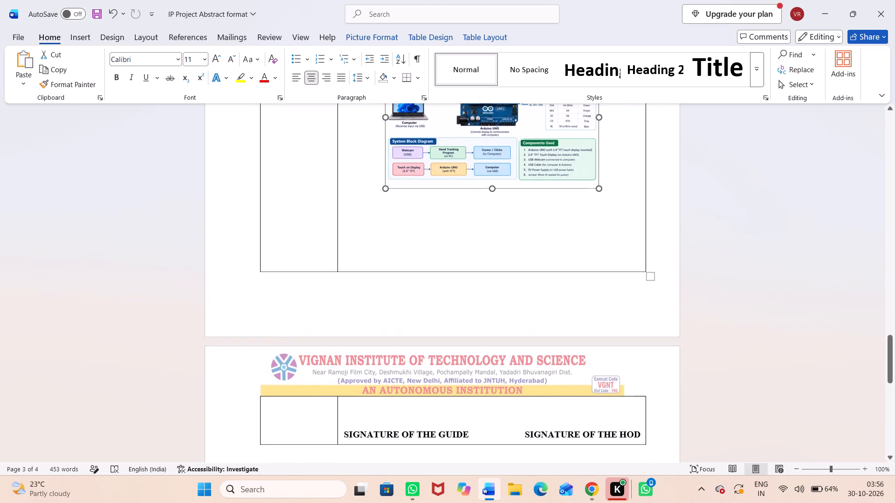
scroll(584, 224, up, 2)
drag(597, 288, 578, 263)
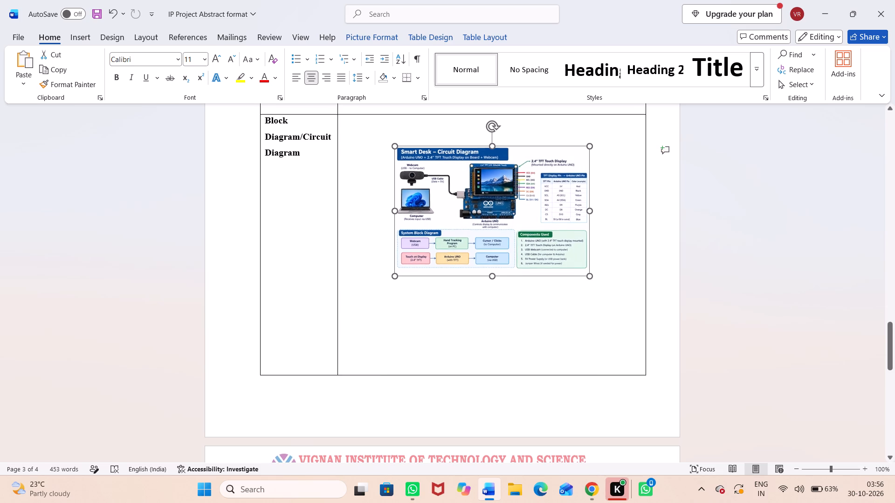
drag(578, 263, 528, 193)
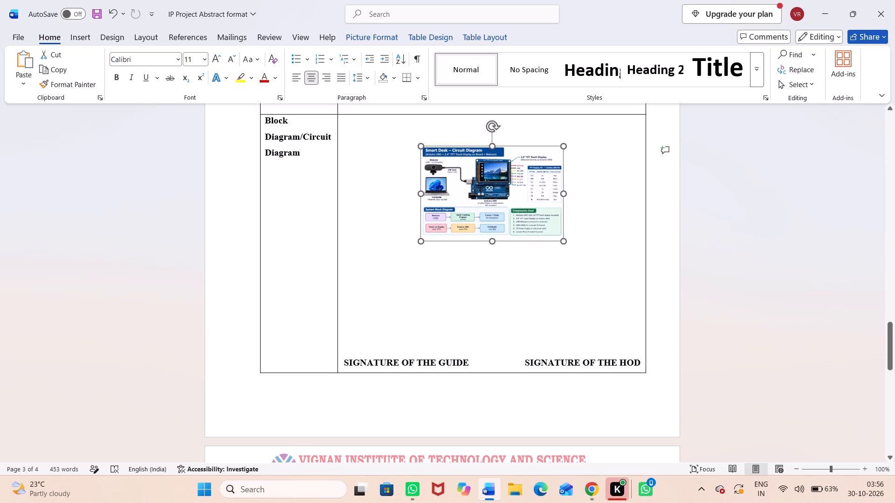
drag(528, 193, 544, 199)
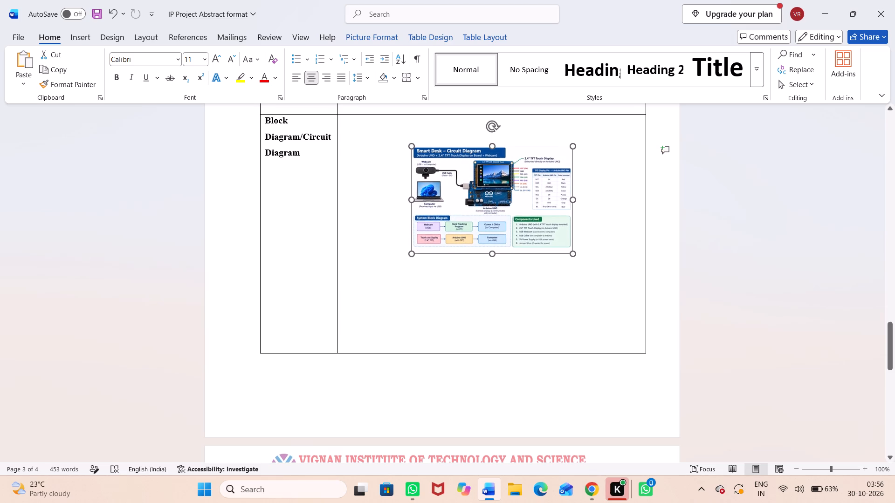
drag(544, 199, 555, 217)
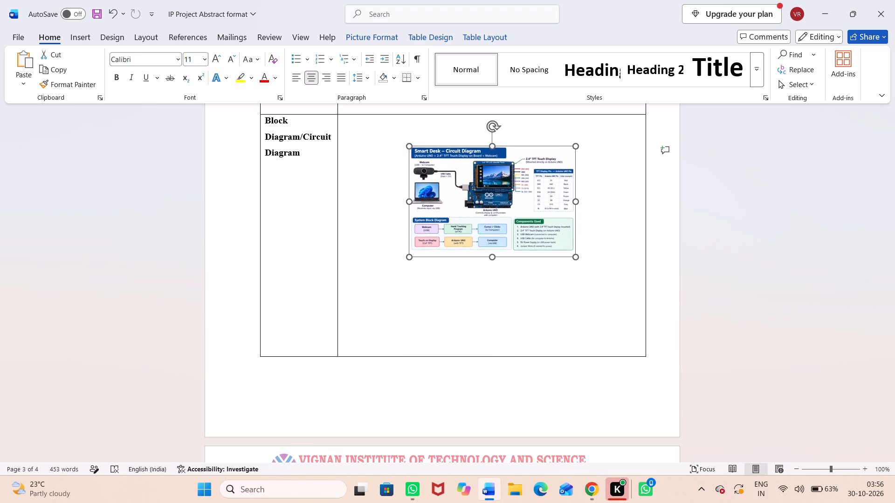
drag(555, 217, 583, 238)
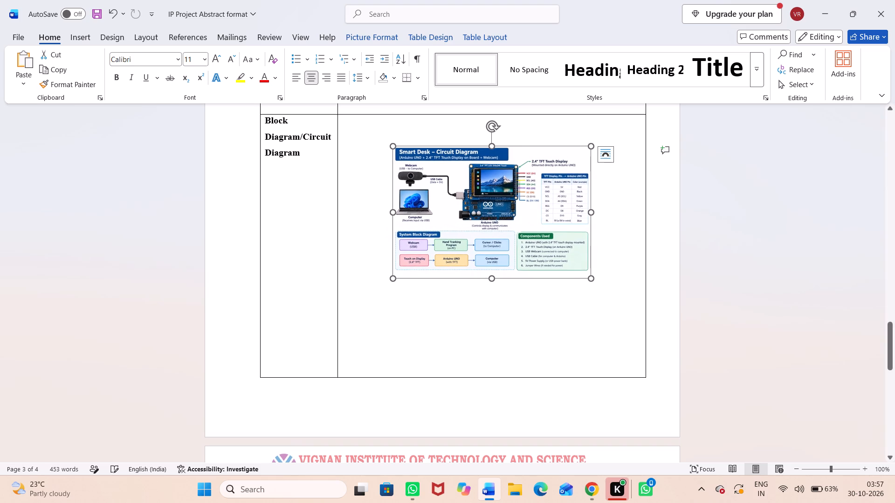
Delete the blank lines after the abstract's last paragraph, above the Block Diagram/Circuit Diagram row.
scroll(413, 340, up, 4)
click(353, 195)
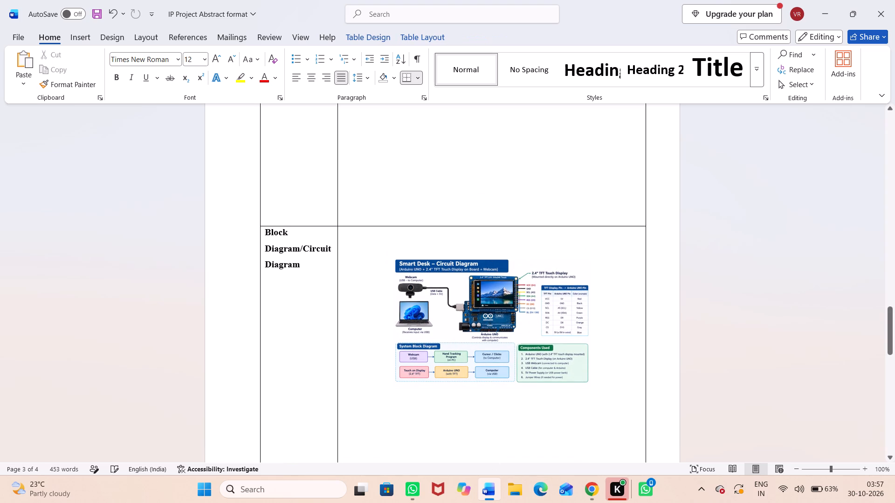
key(BackSpace)
key(BackSpace)
key(BackSpace)
key(BackSpace)
key(BackSpace)
key(BackSpace)
key(BackSpace)
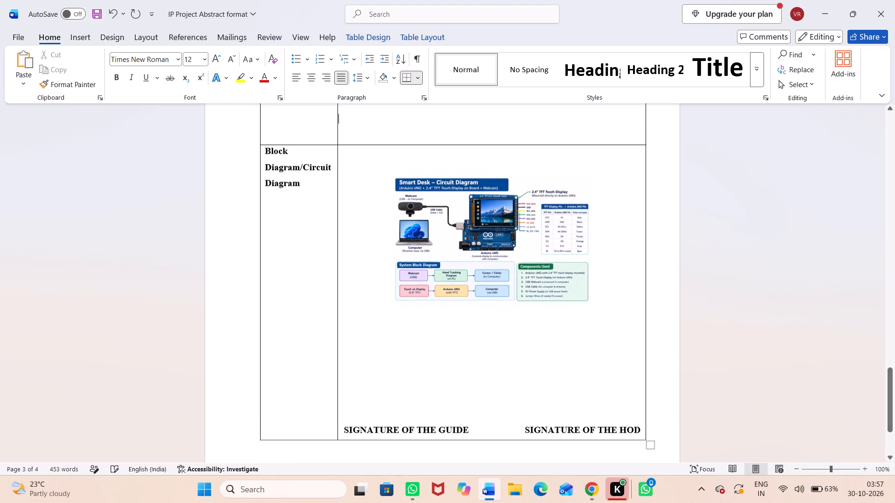
scroll(333, 245, up, 4)
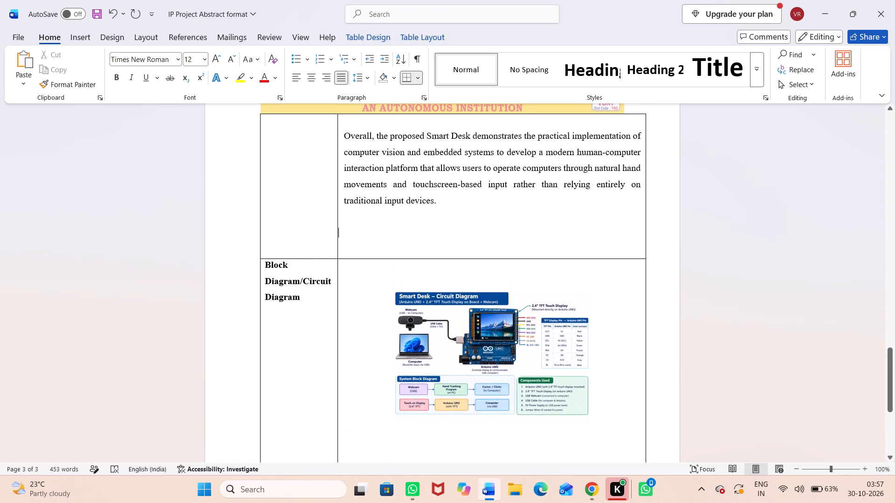
key(BackSpace)
key(BackSpace)
Enlarge the circuit diagram picture proportionally so it nearly fills the width of its table cell.
click(442, 292)
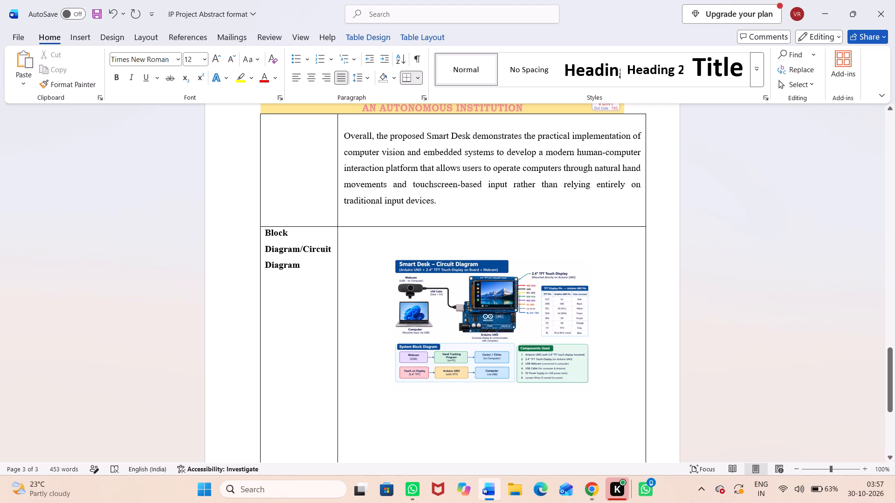
drag(591, 388, 599, 414)
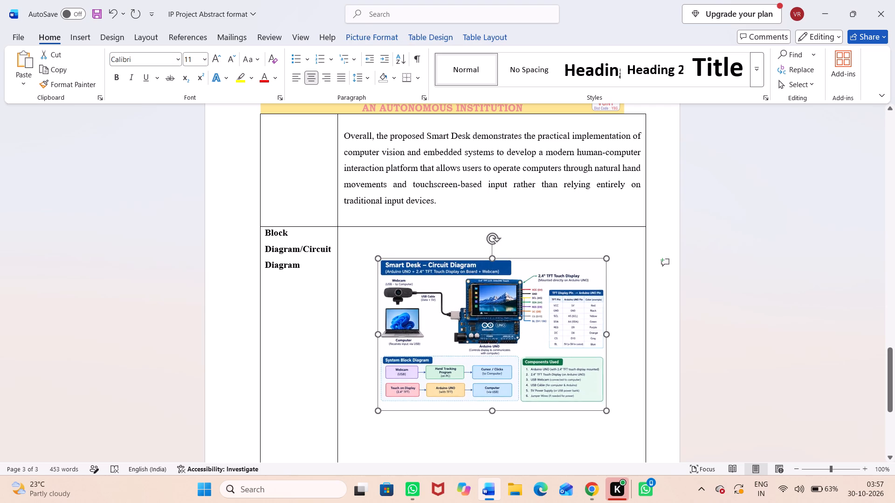
drag(599, 414, 609, 444)
Review the form's layout from the circuit diagram and signature area back through the abstract to the header and student details.
scroll(605, 388, down, 8)
scroll(604, 387, up, 4)
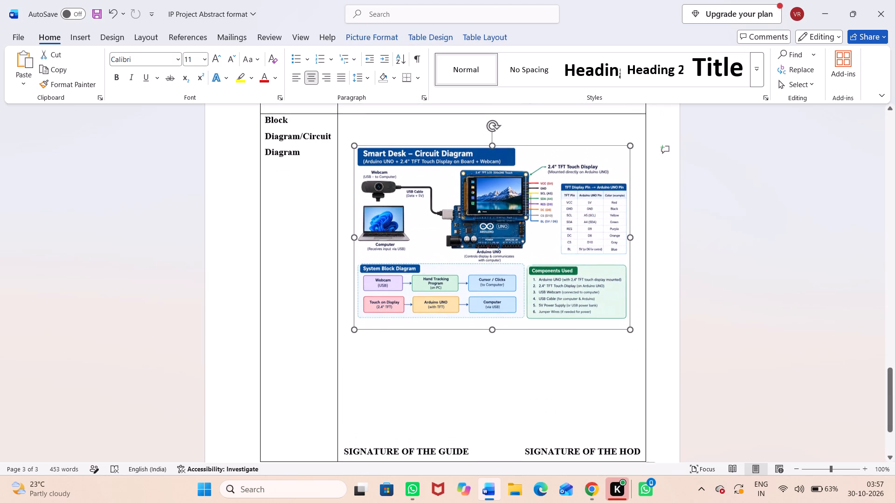
scroll(589, 382, down, 3)
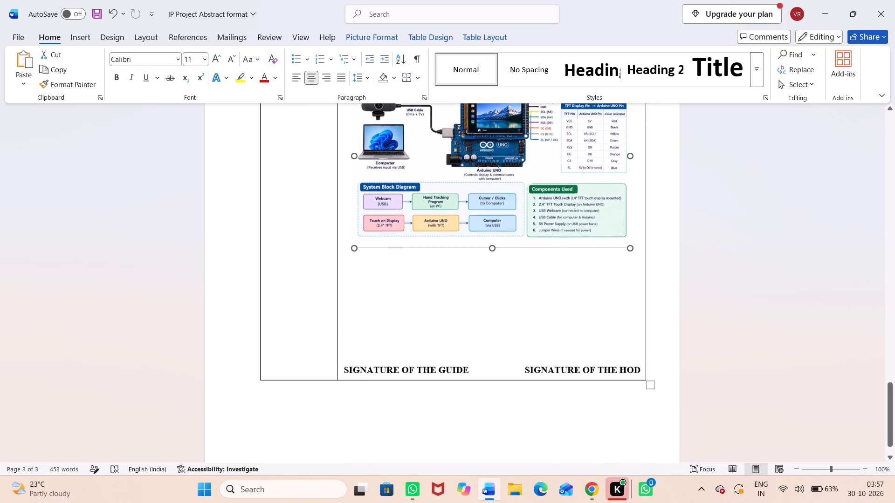
scroll(588, 383, down, 1)
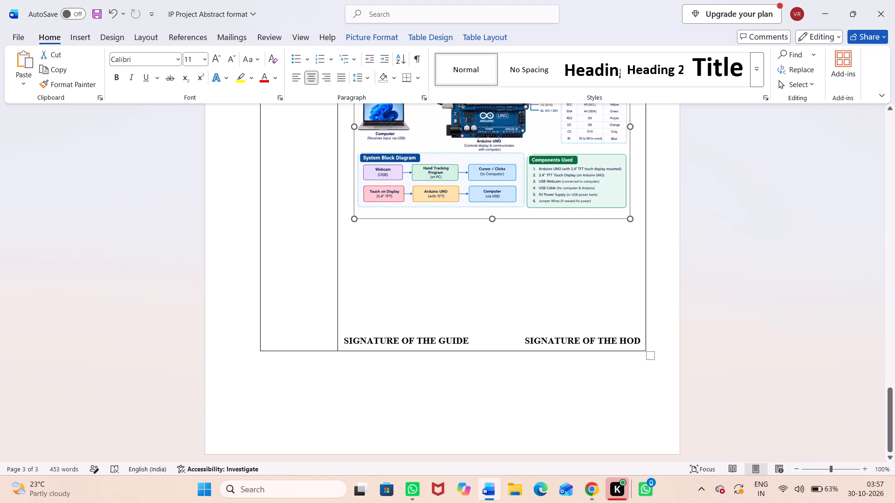
scroll(585, 386, up, 12)
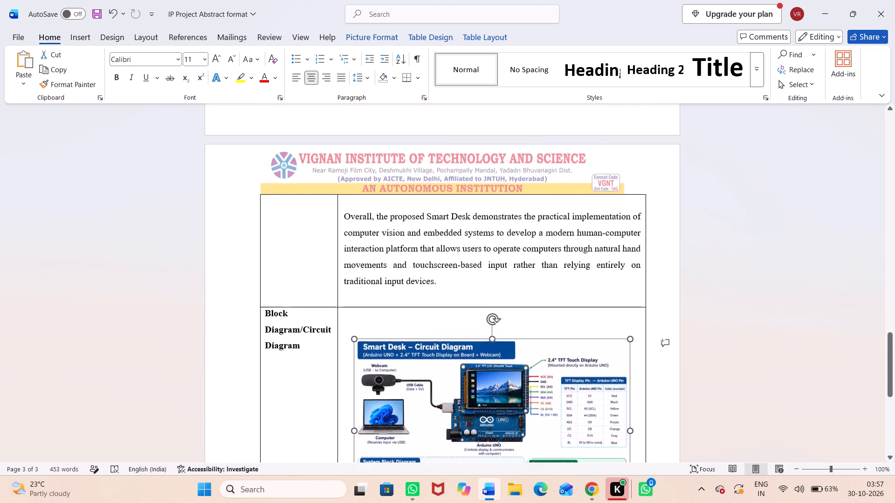
scroll(585, 386, up, 20)
scroll(585, 386, up, 7)
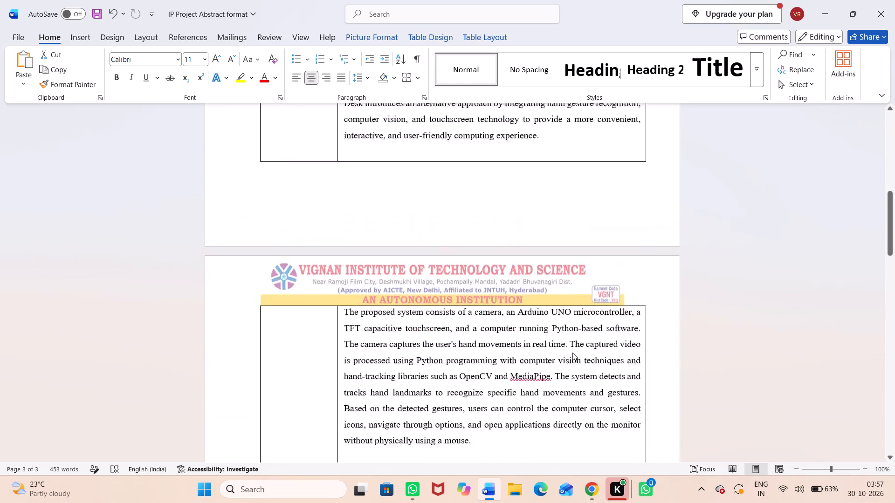
scroll(572, 353, up, 14)
scroll(506, 367, up, 3)
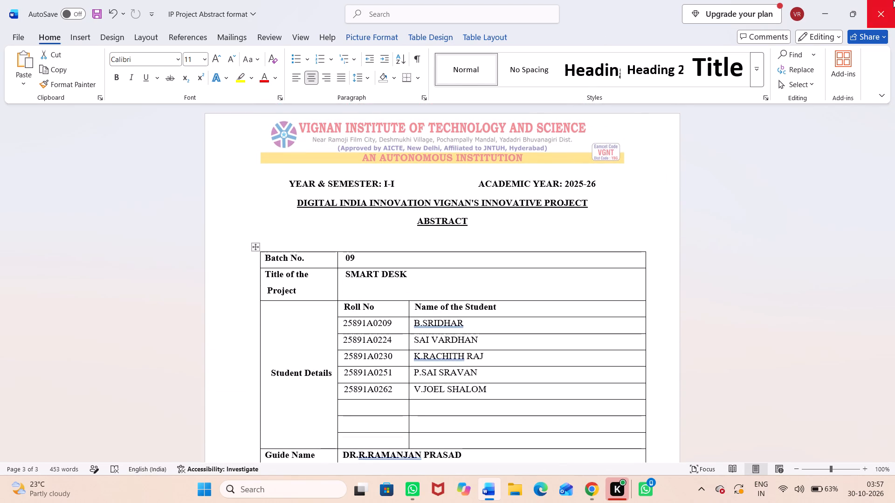
Open the print settings and page preview for the project abstract form.
click(9, 34)
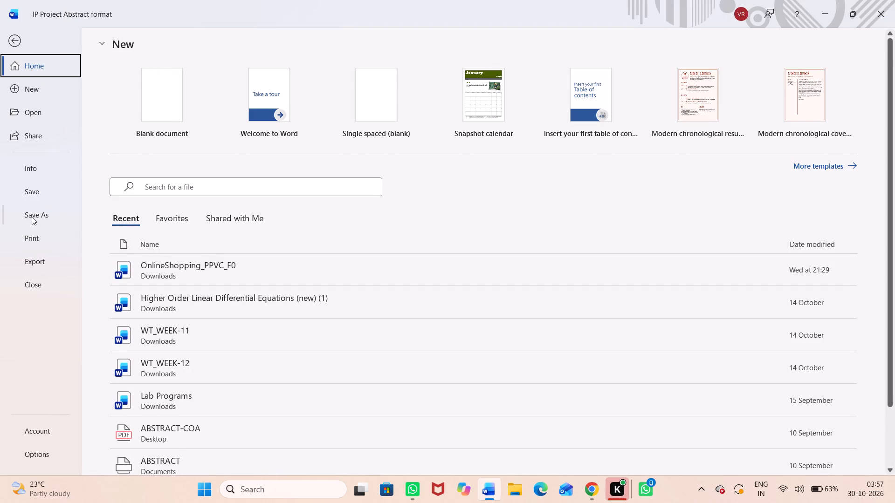
click(31, 239)
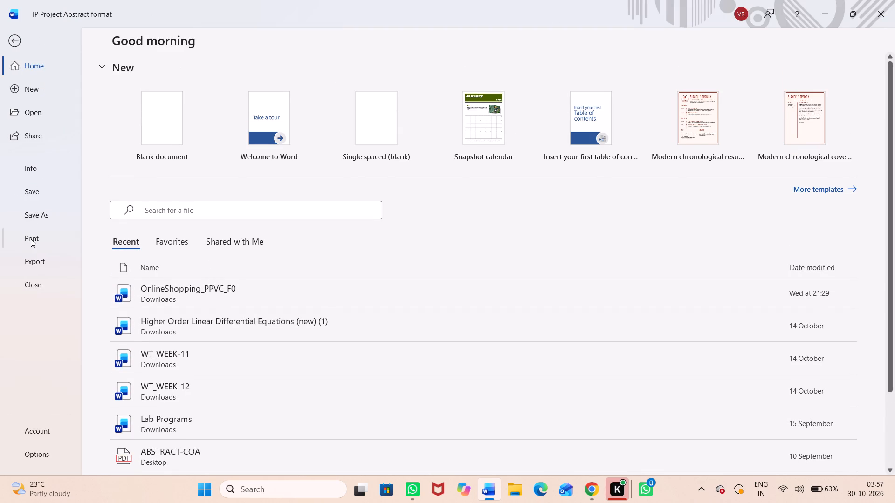
click(28, 232)
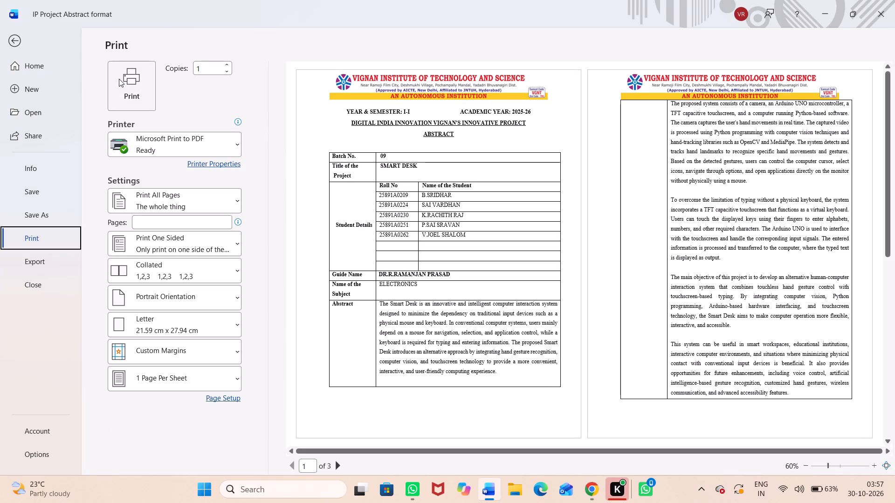
Print the whole form with Microsoft Print to PDF, saving it as BUNNY ABSTRACT in the Desktop's F3 folder.
double_click(119, 79)
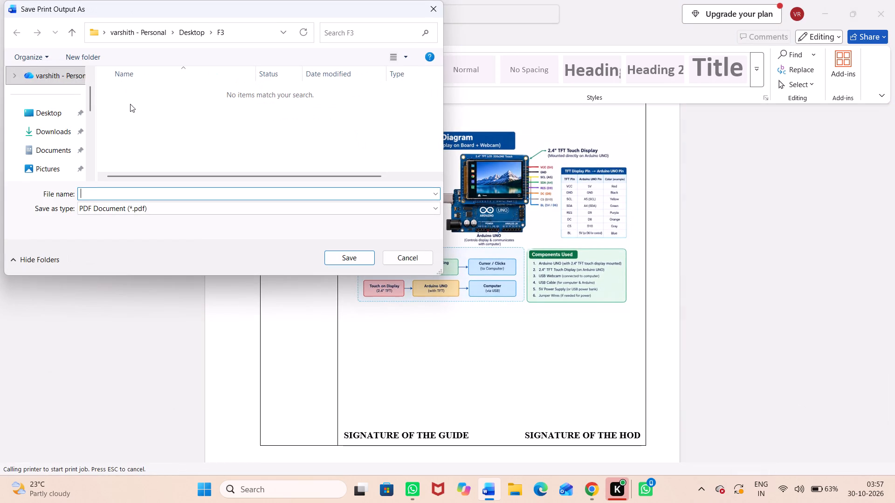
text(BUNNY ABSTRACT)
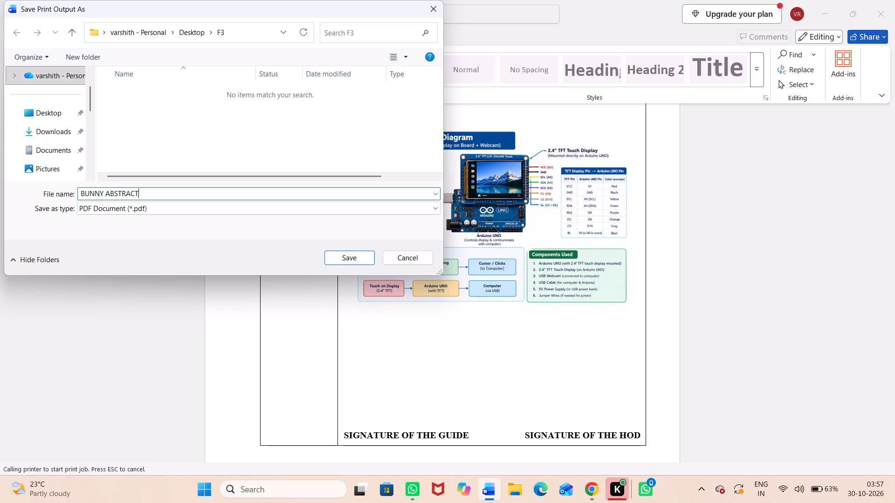
click(366, 210)
click(348, 251)
click(349, 256)
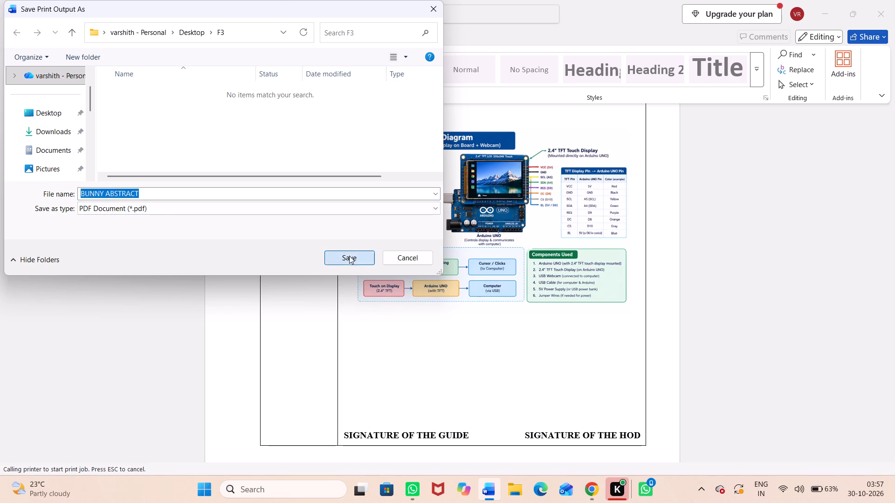
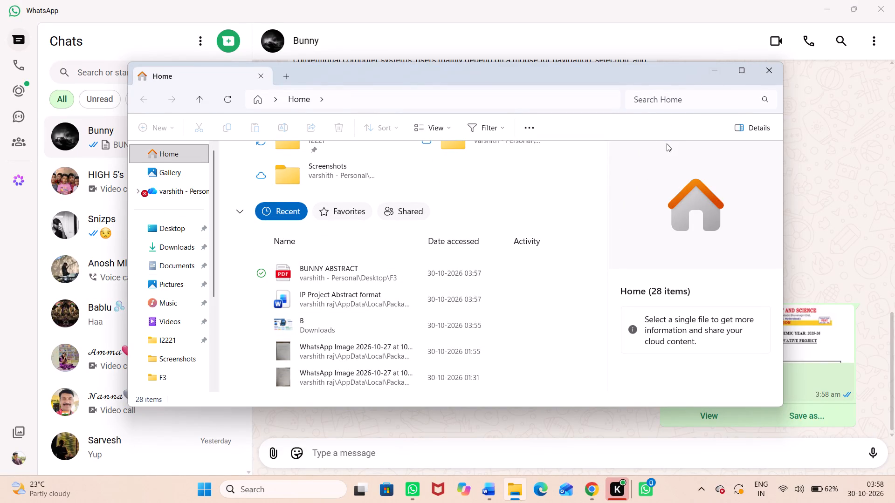
Maximize the File Explorer window and look through the recent files and quick access folders on Home.
click(733, 64)
scroll(280, 350, up, 2)
scroll(280, 350, down, 3)
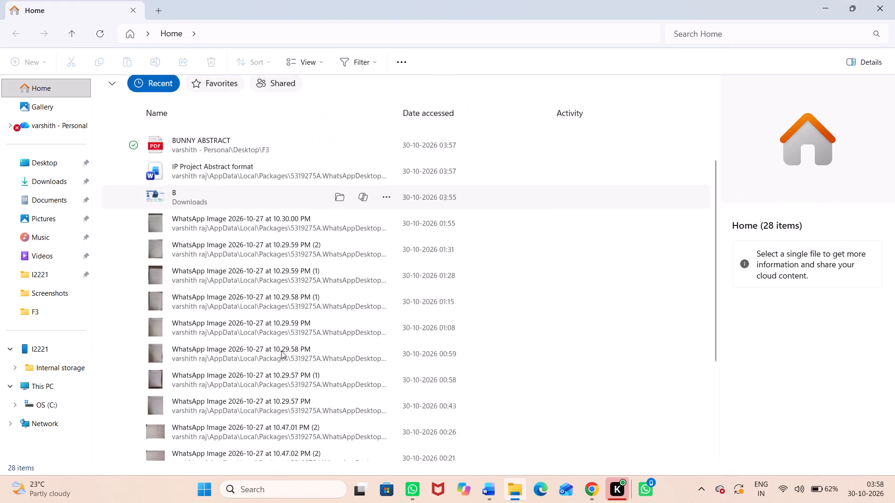
scroll(281, 351, down, 14)
scroll(228, 320, up, 5)
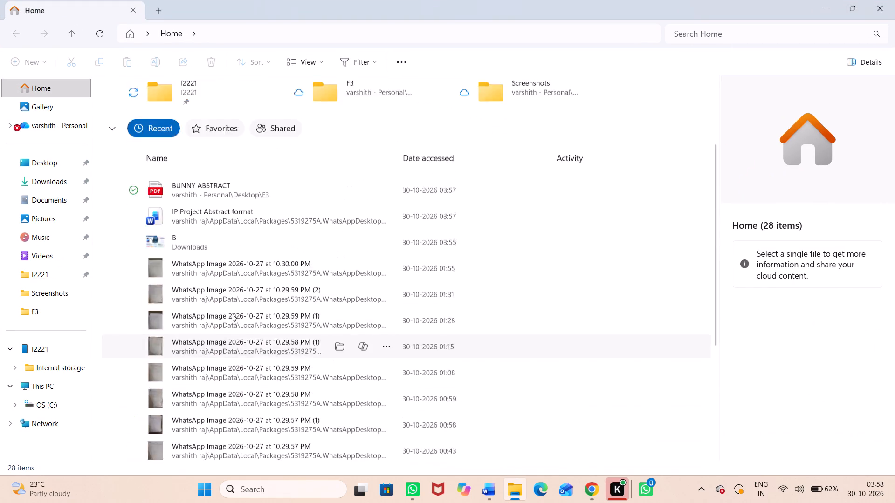
scroll(232, 313, up, 5)
scroll(283, 289, down, 3)
scroll(284, 288, up, 5)
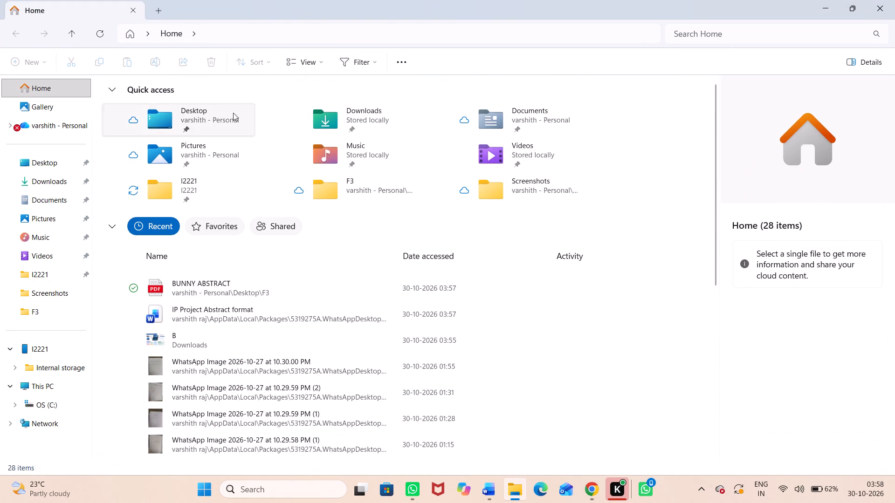
double_click(213, 147)
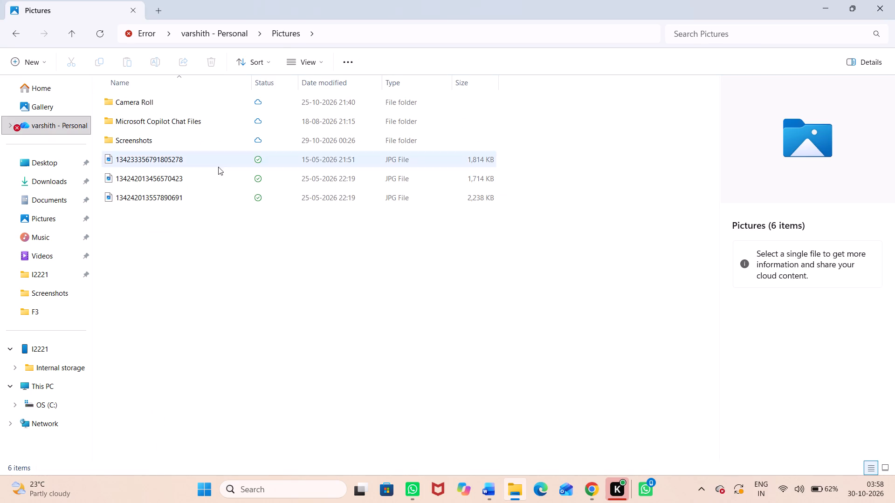
double_click(230, 198)
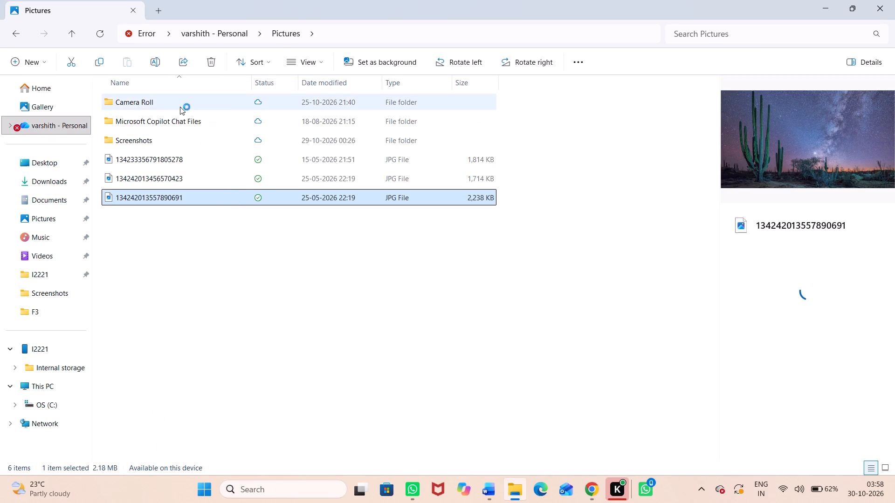
click(728, 86)
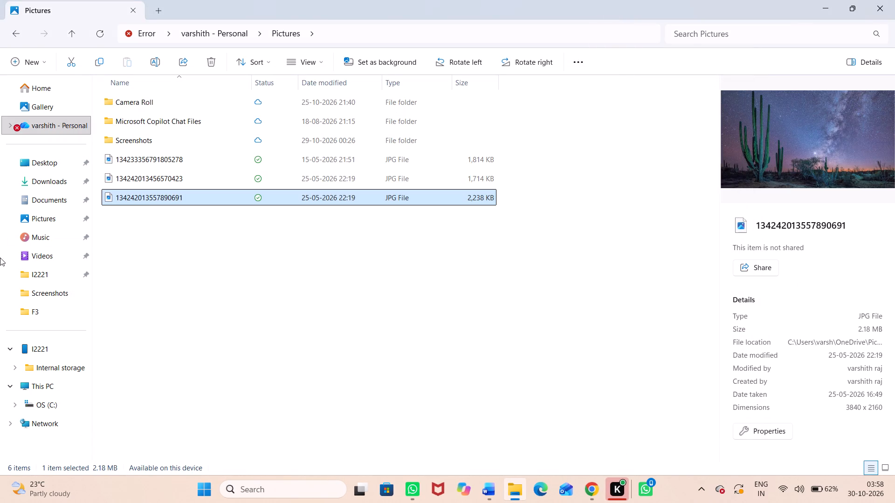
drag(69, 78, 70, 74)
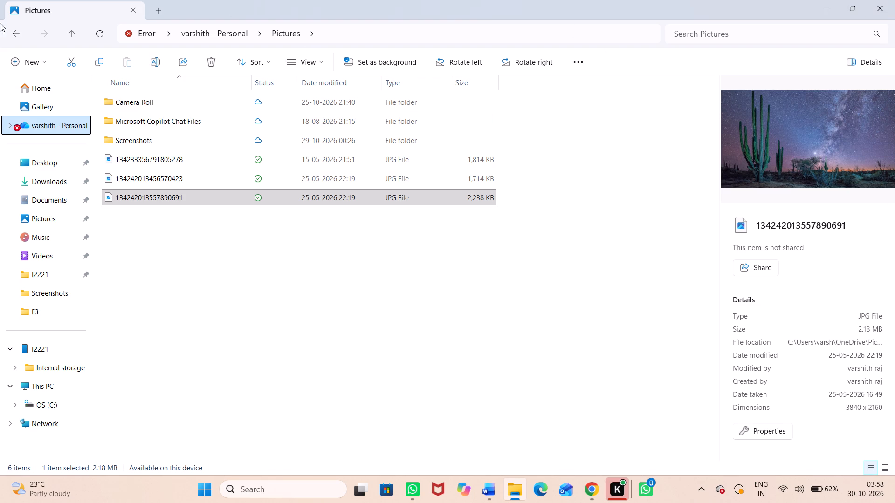
Go to the Home view in File Explorer and look through the list of recently accessed files.
click(45, 97)
click(43, 93)
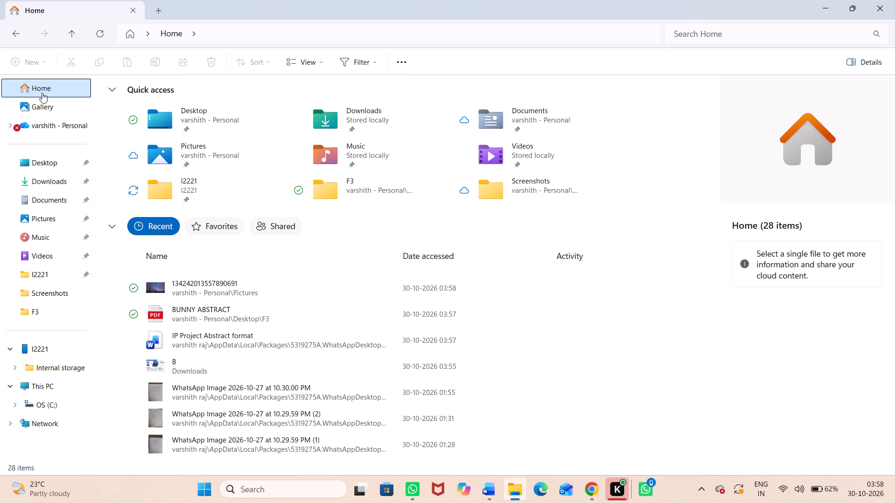
scroll(124, 281, down, 5)
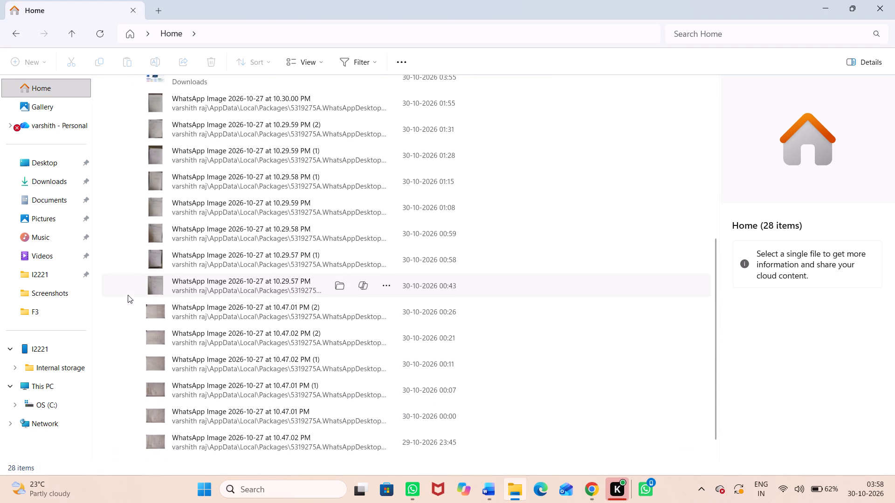
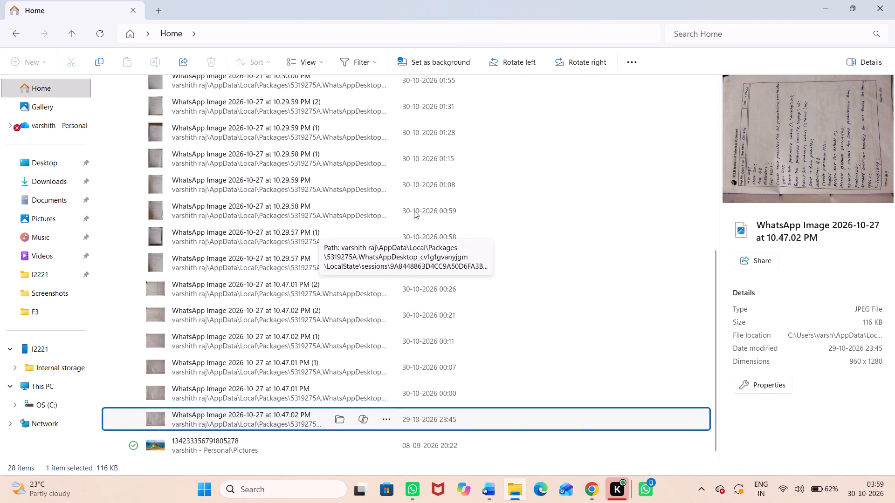
Remove the WhatsApp images 10.47.01 PM, 10.47.01 PM (1), 10.47.02 PM (1) and 10.47.01 PM (2) from the recent files list.
click(385, 418)
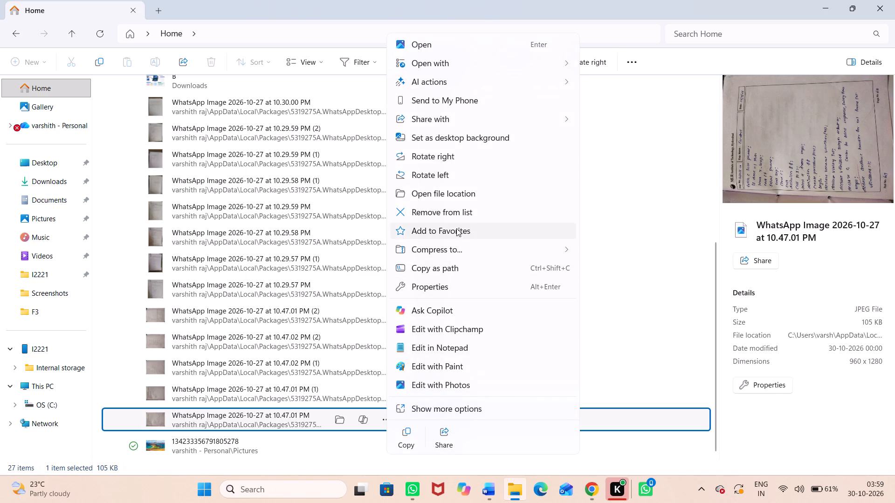
click(456, 204)
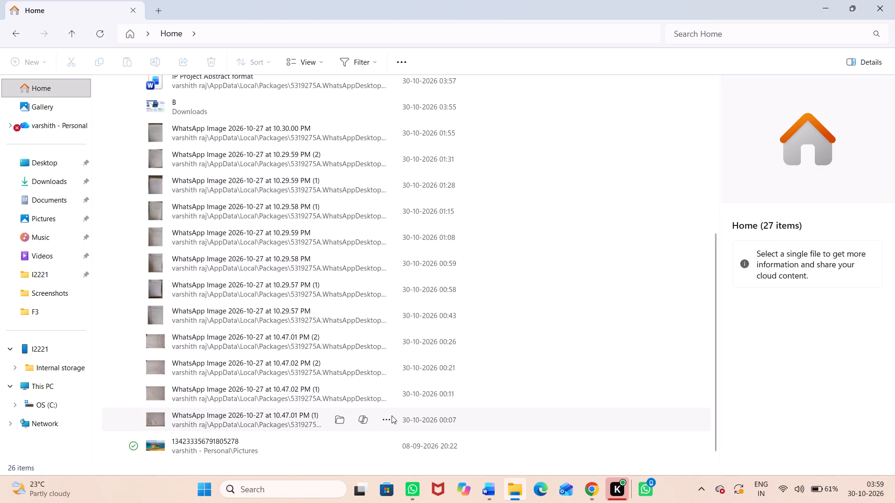
click(389, 415)
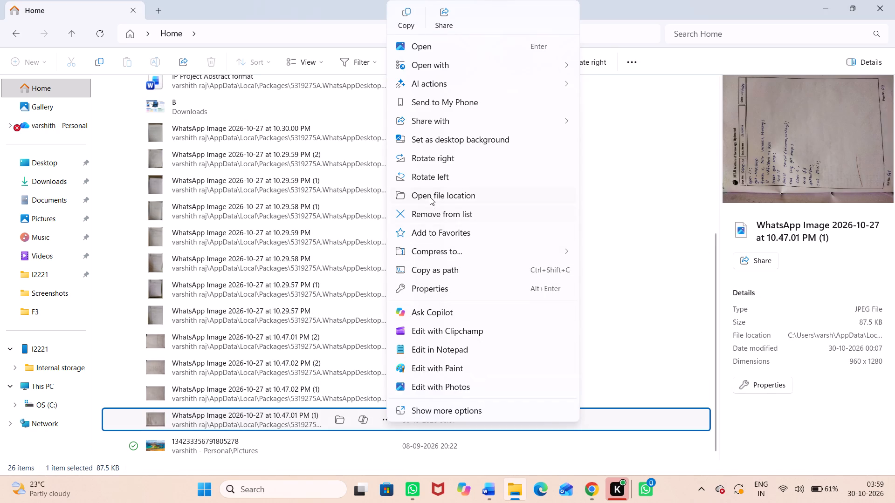
click(430, 213)
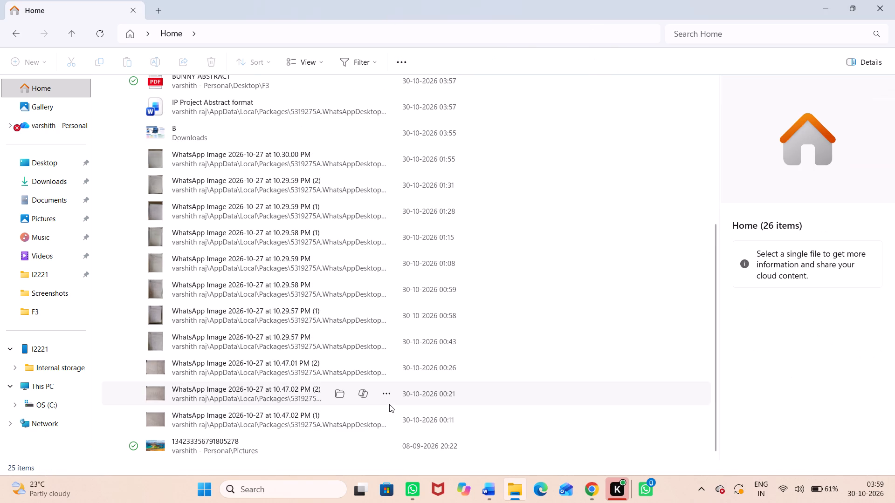
click(384, 423)
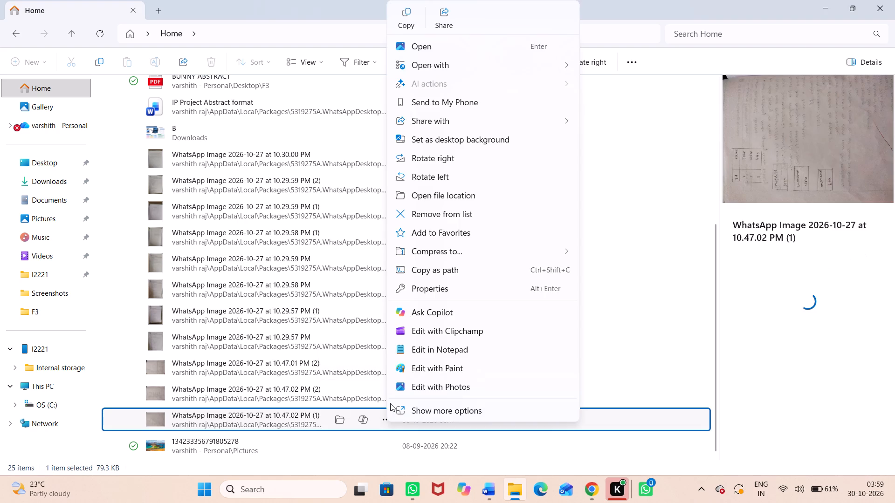
click(426, 218)
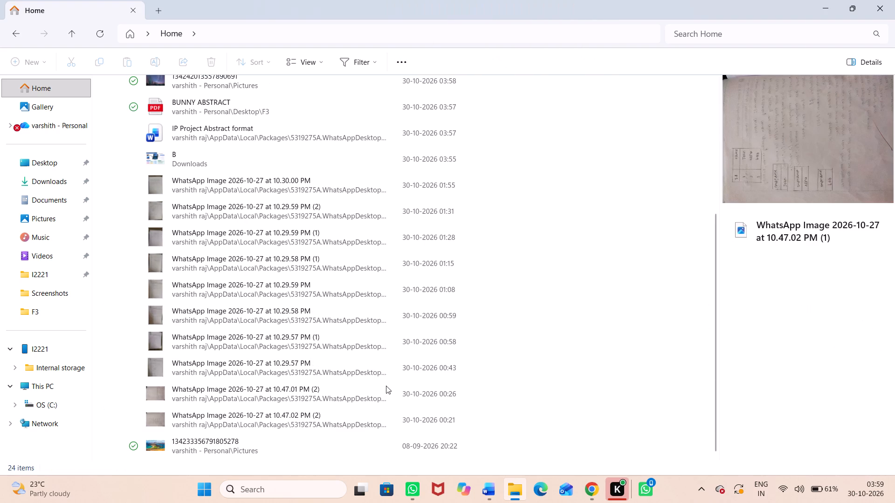
click(384, 392)
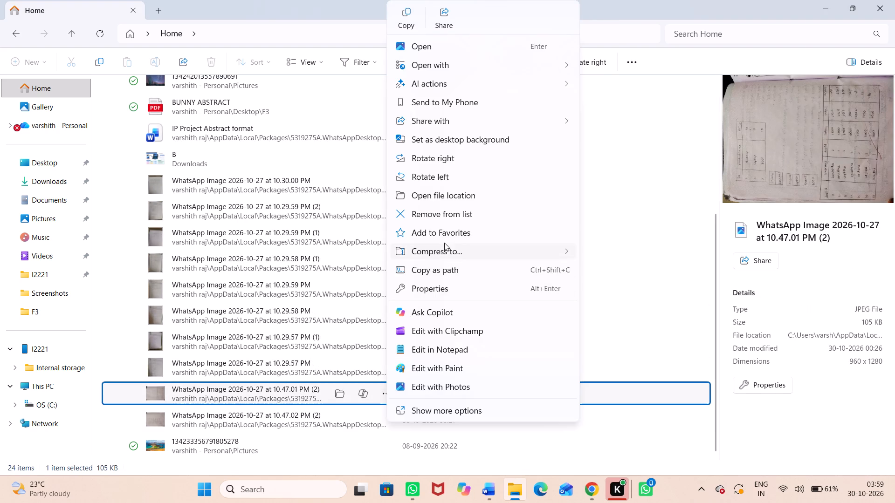
click(445, 217)
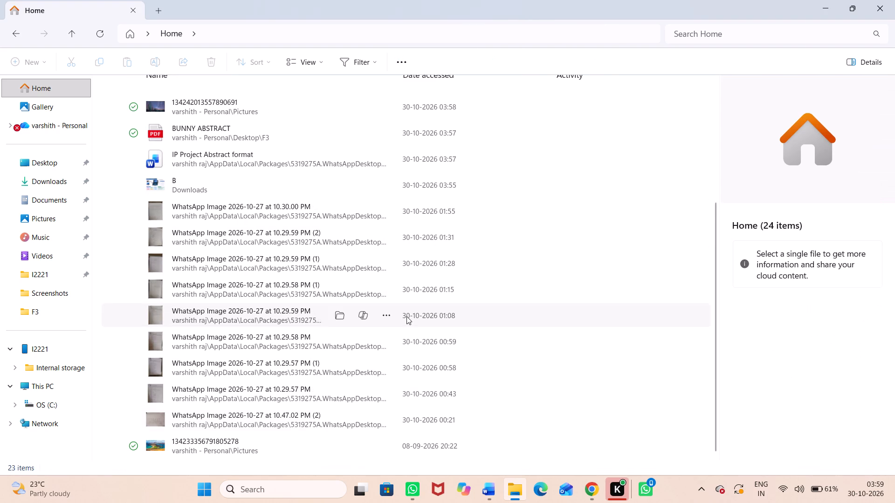
Remove the files B, IP Project Abstract format and BUNNY ABSTRACT from the recent files list.
click(391, 186)
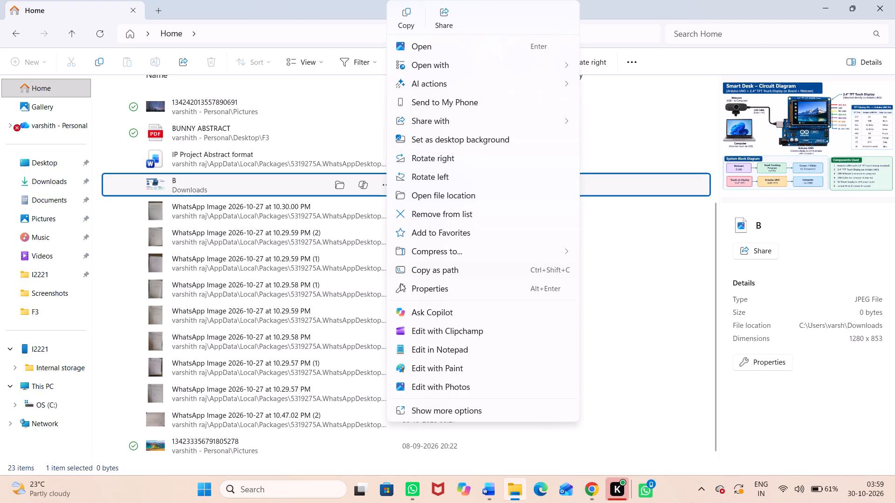
click(427, 211)
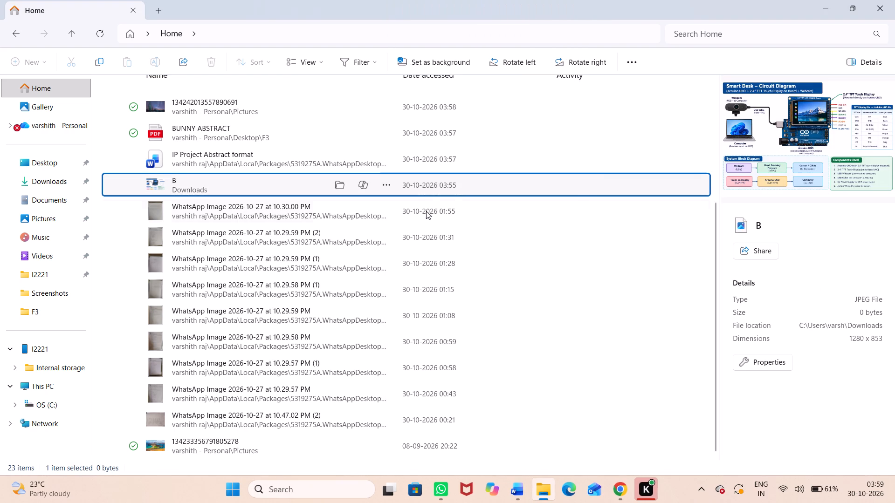
click(393, 182)
click(388, 186)
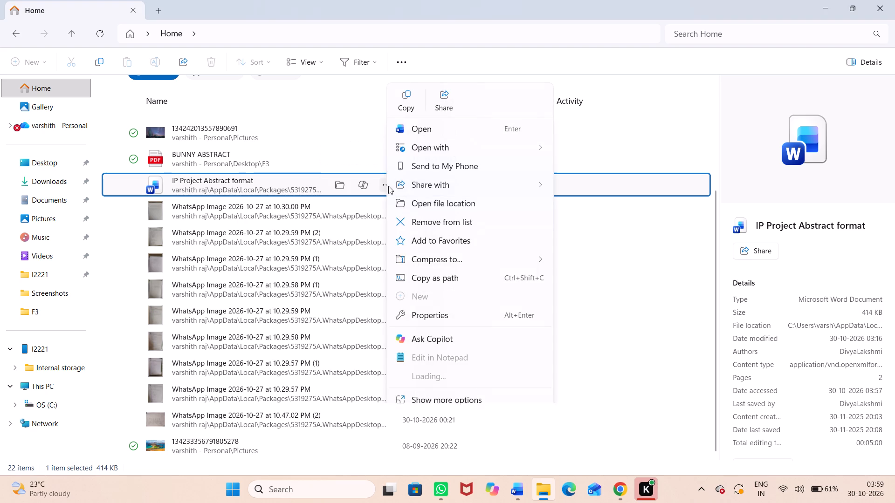
click(427, 219)
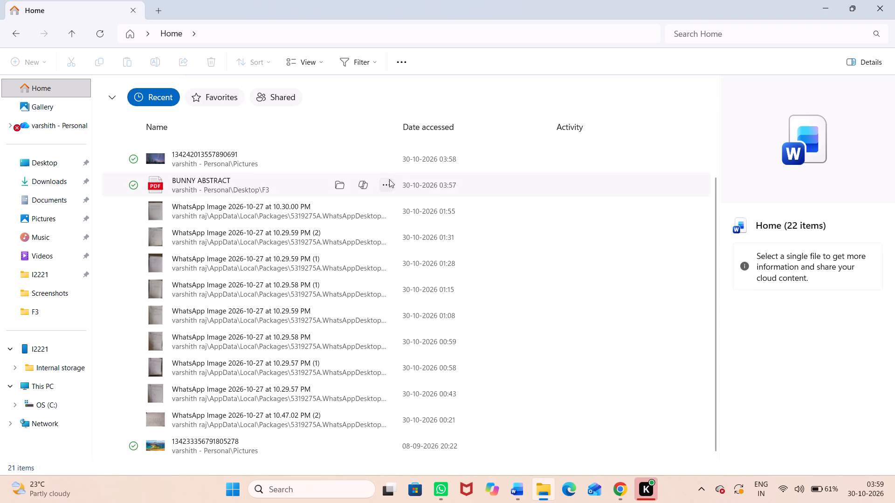
click(385, 184)
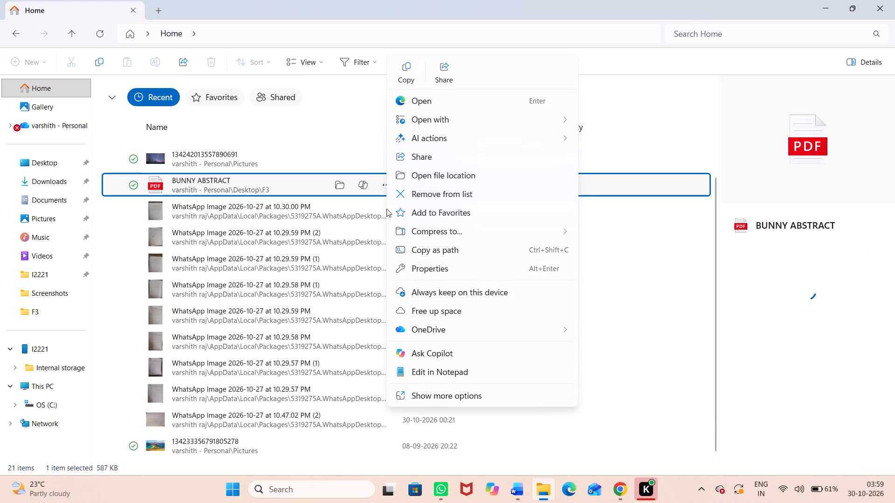
click(406, 187)
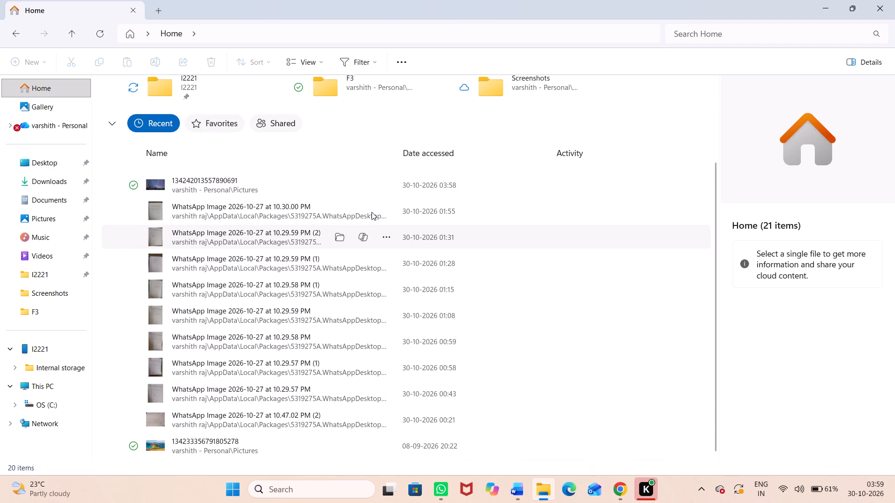
click(386, 207)
click(403, 217)
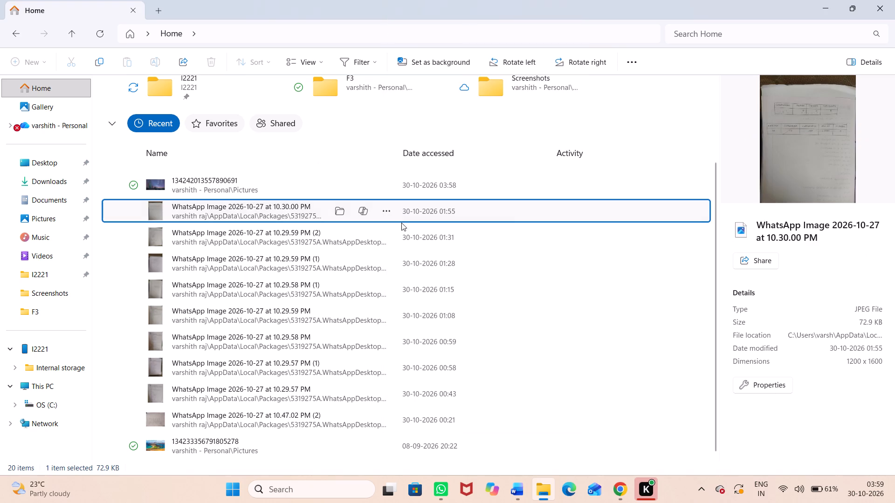
click(387, 214)
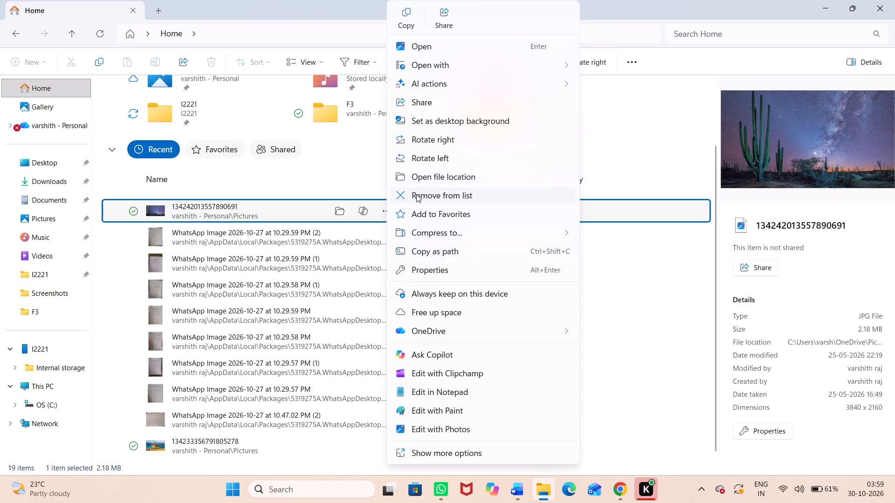
click(416, 194)
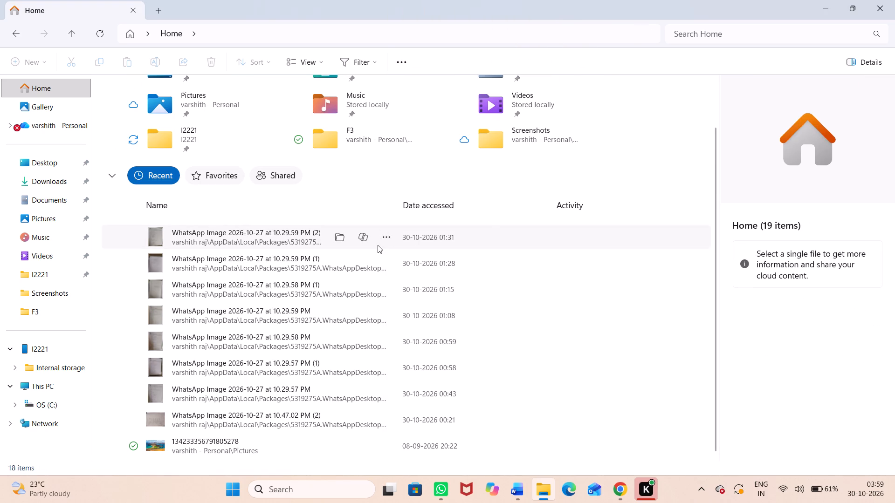
Remove the WhatsApp images 10.29.59 PM (2), 10.29.59 PM (1), 10.29.58 PM (1) and 10.29.59 PM from the recent files list.
click(384, 237)
click(432, 205)
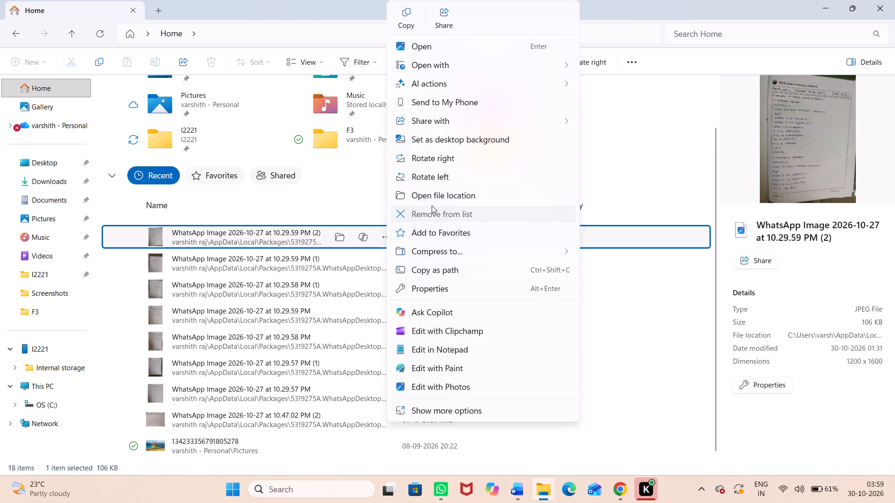
click(385, 264)
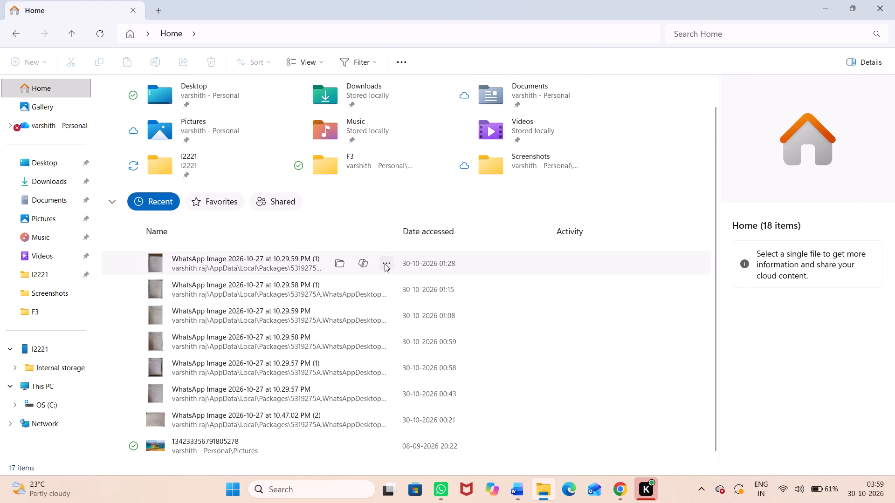
click(425, 208)
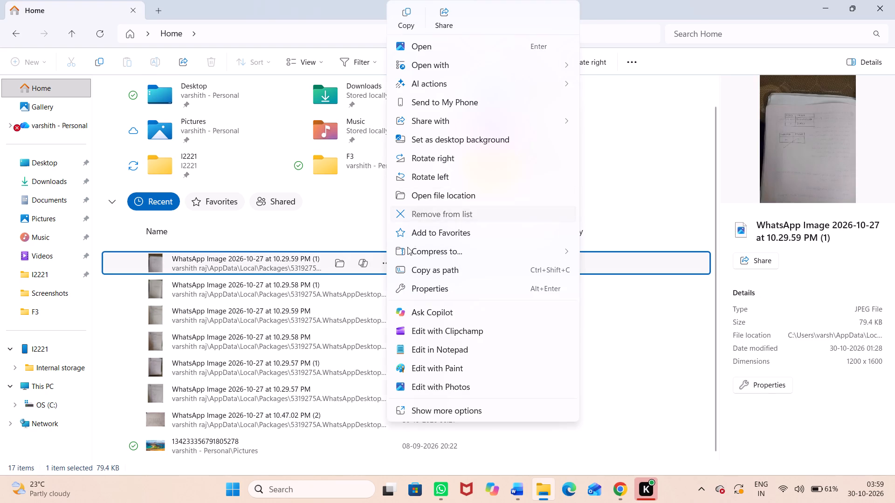
click(389, 287)
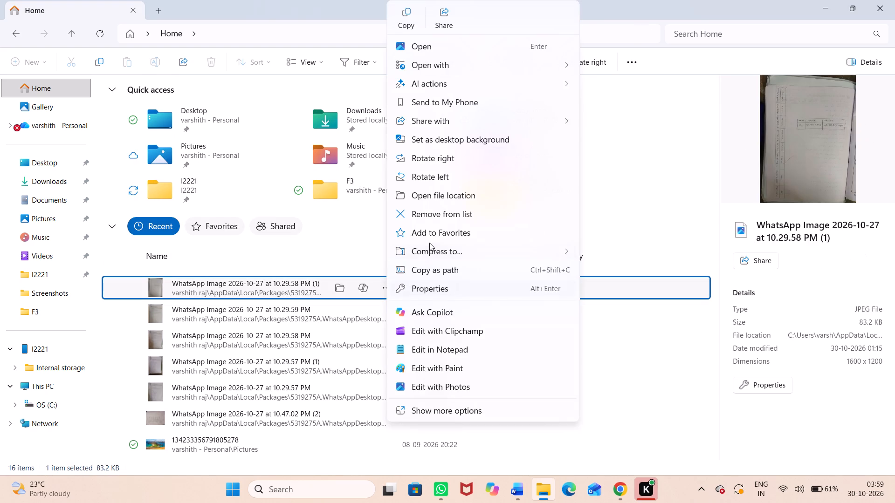
click(432, 219)
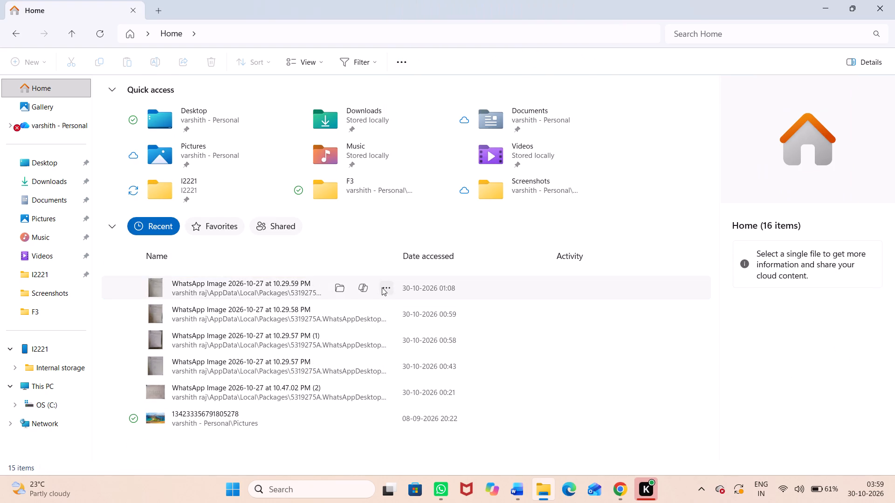
click(382, 287)
click(426, 214)
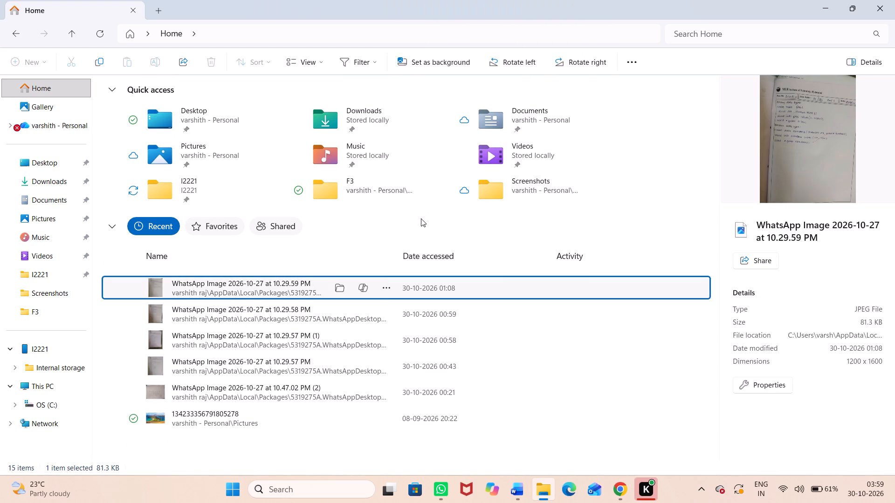
Remove the WhatsApp images 10.29.58 PM, 10.29.57 PM (1), 10.29.57 PM and 10.47.02 PM (2) from the recent files list.
click(389, 286)
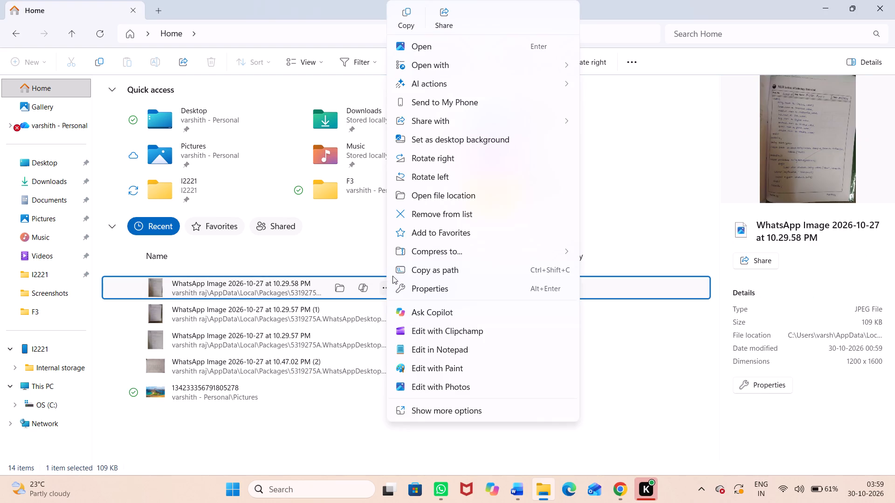
click(424, 216)
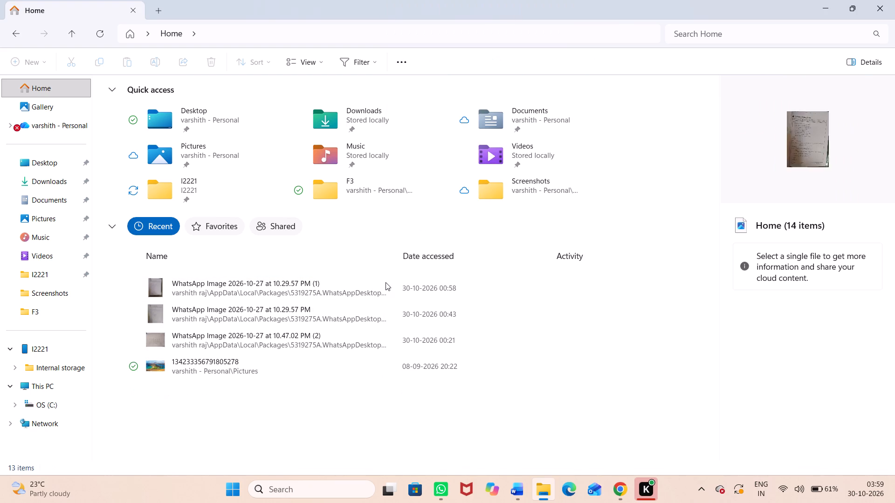
click(385, 292)
click(426, 215)
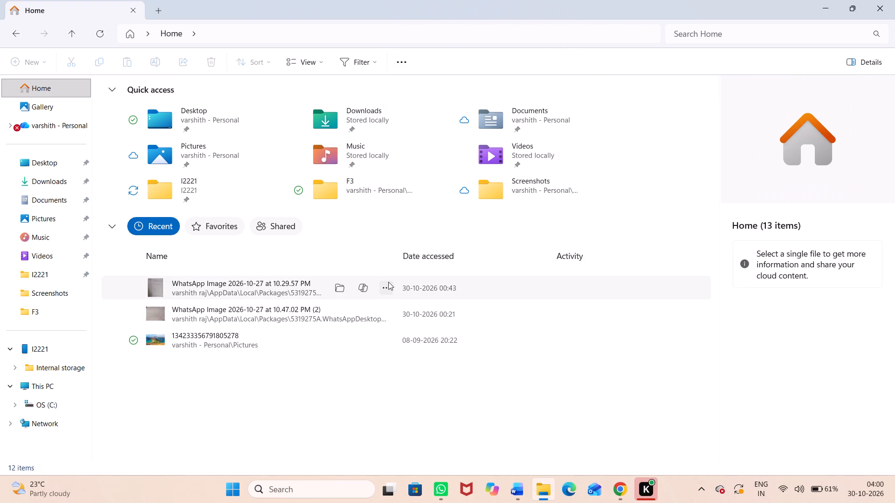
click(386, 287)
click(427, 215)
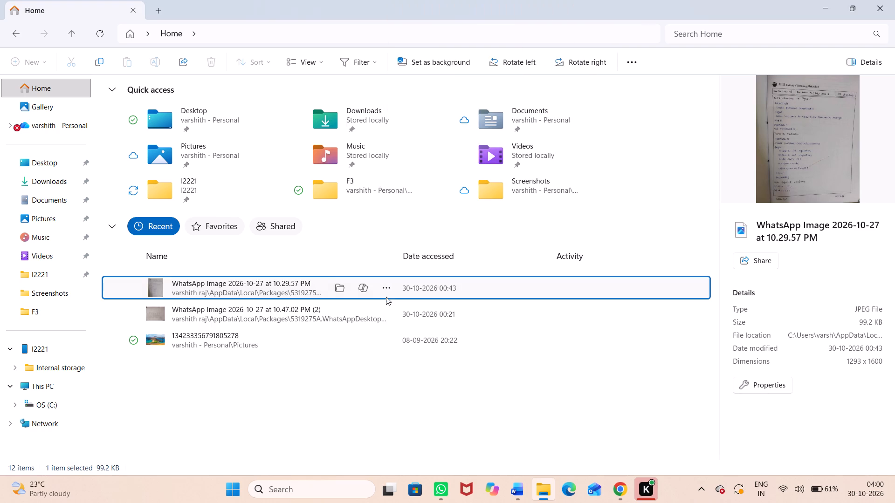
click(385, 289)
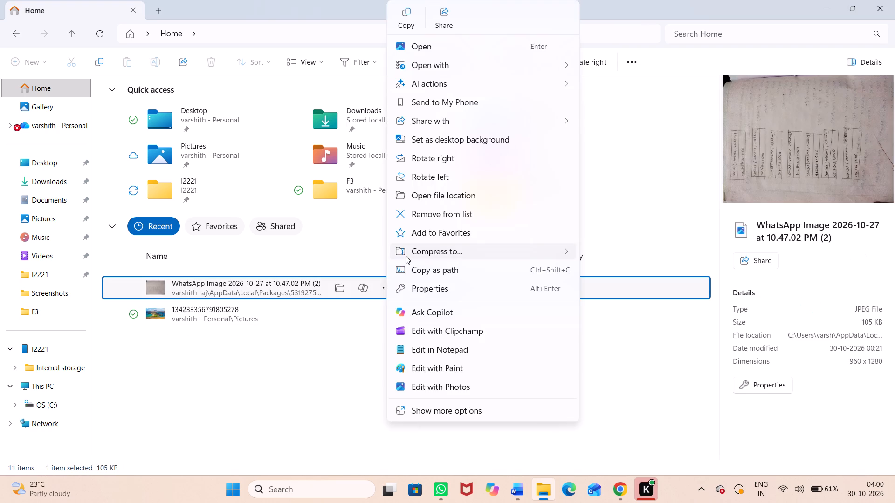
click(427, 214)
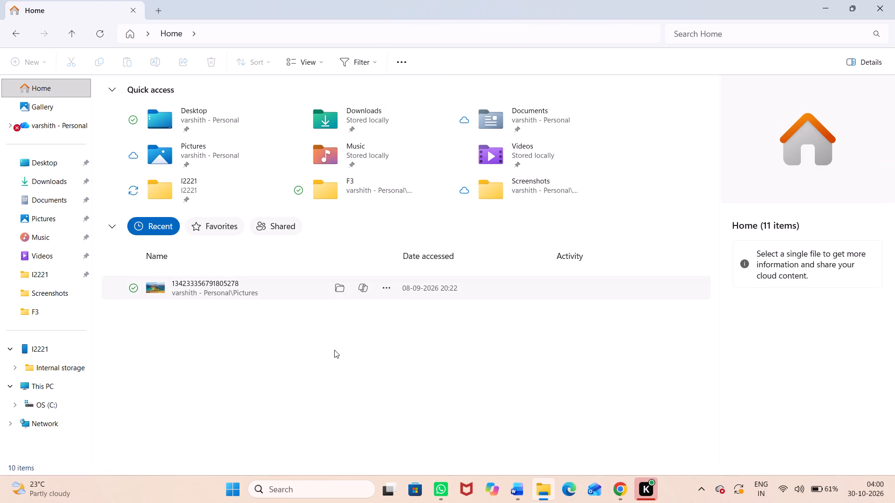
Look through the Gallery, the personal OneDrive folder and the Desktop folder for leftover files.
click(37, 100)
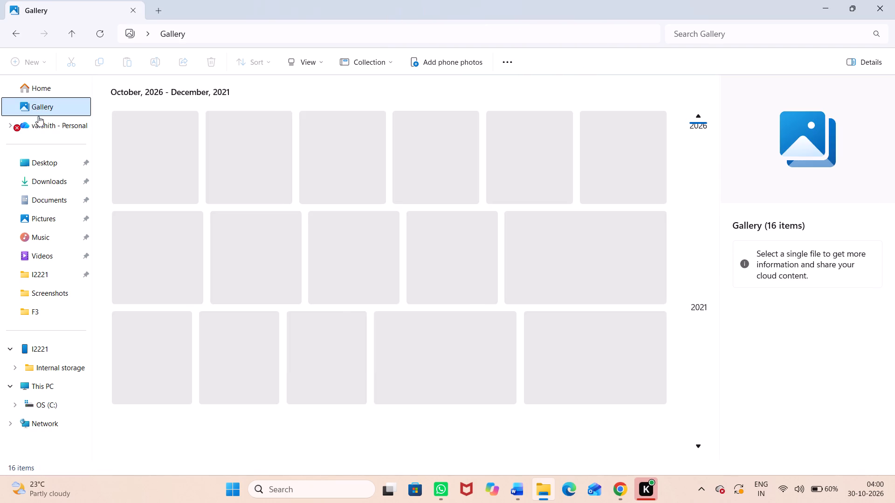
click(37, 129)
click(38, 162)
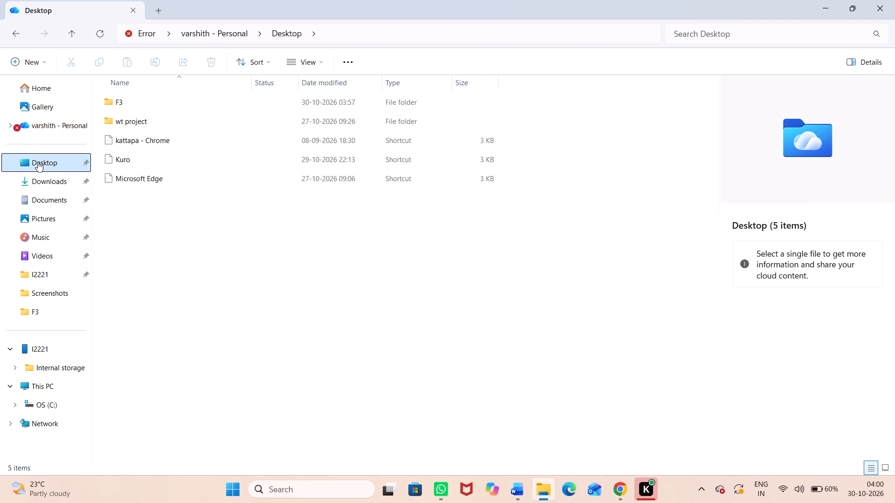
click(80, 90)
click(66, 103)
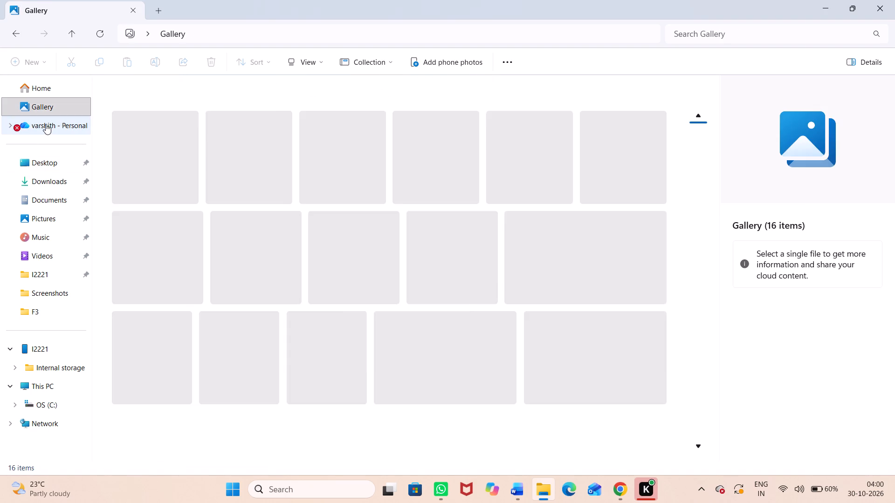
click(46, 124)
click(33, 169)
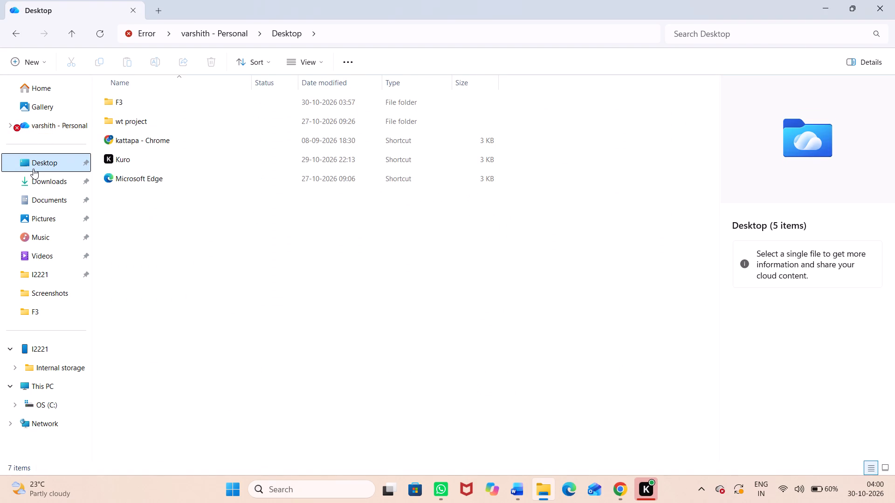
Delete the circuit diagram image B from the Downloads folder.
click(33, 176)
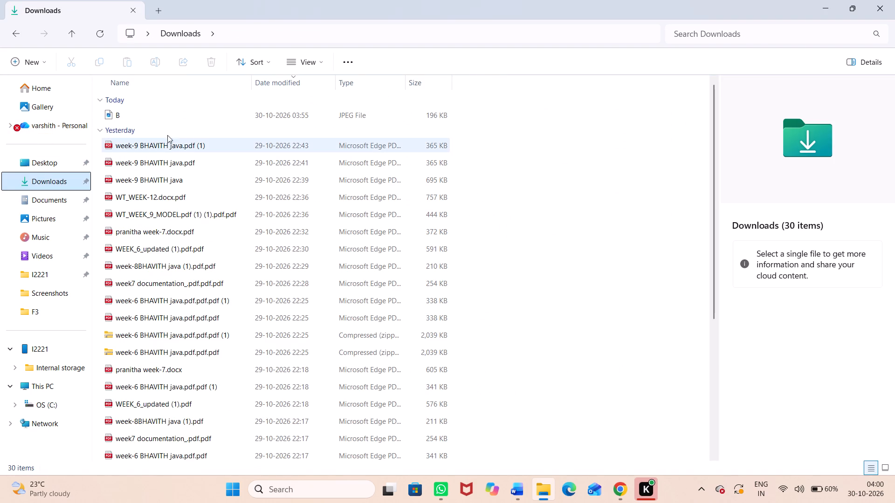
drag(479, 119, 266, 103)
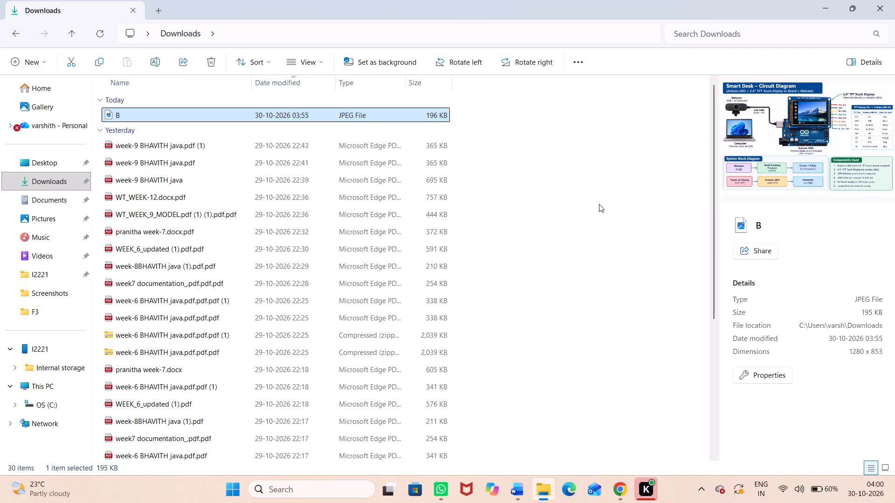
key(Delete)
Look through the older files in the Downloads folder.
scroll(275, 376, down, 2)
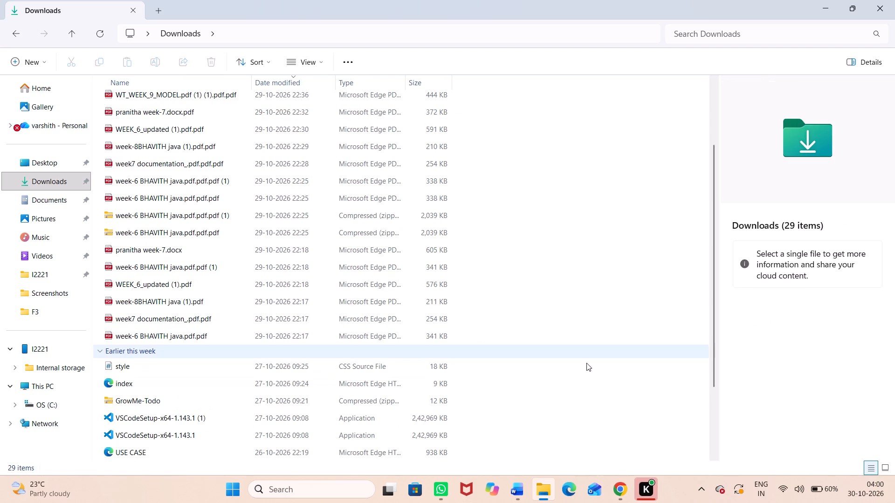
Delete all the files in the Yesterday group of the Downloads folder.
drag(508, 339, 258, 27)
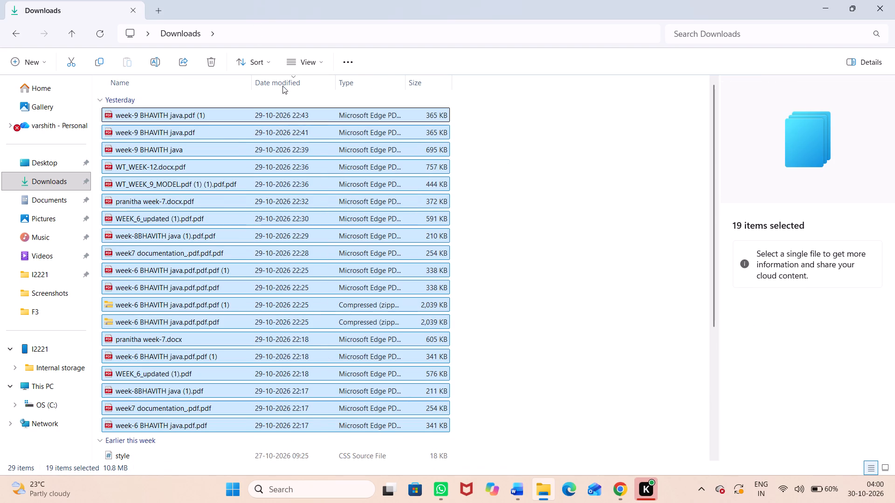
key(Delete)
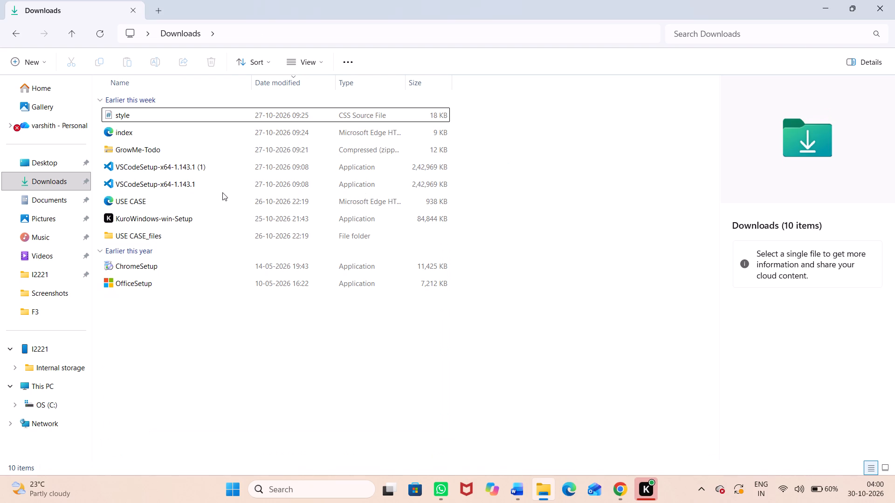
Look over the remaining Downloads files and open the Gallery.
scroll(284, 325, down, 1)
scroll(244, 310, up, 3)
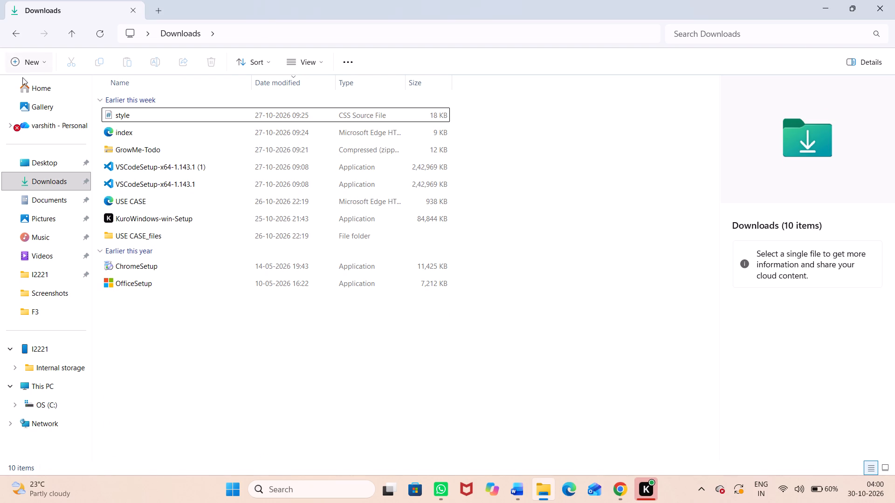
click(27, 83)
click(27, 102)
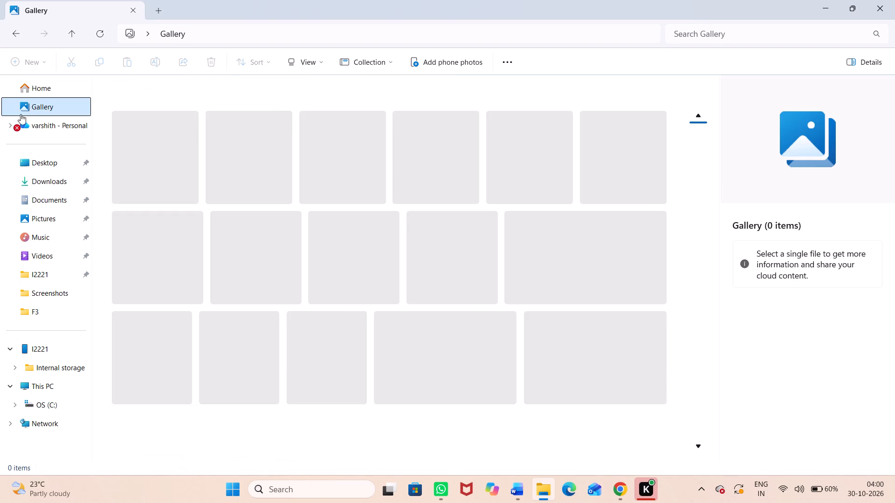
Expand the personal cloud storage folder and look through its Apps, Desktop and Documents folders.
click(19, 124)
click(13, 148)
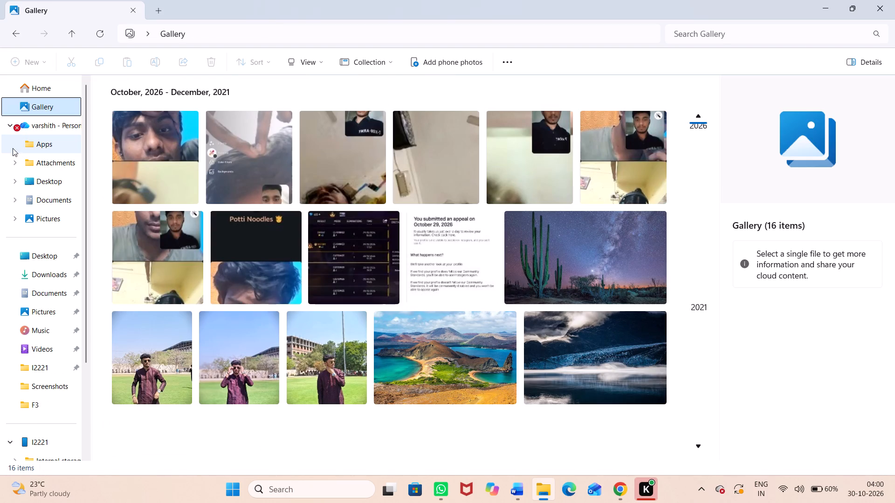
click(34, 122)
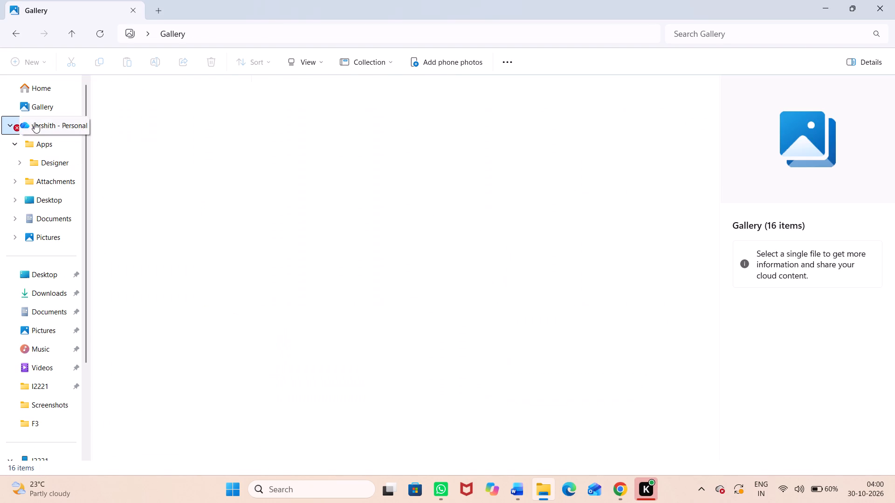
click(33, 149)
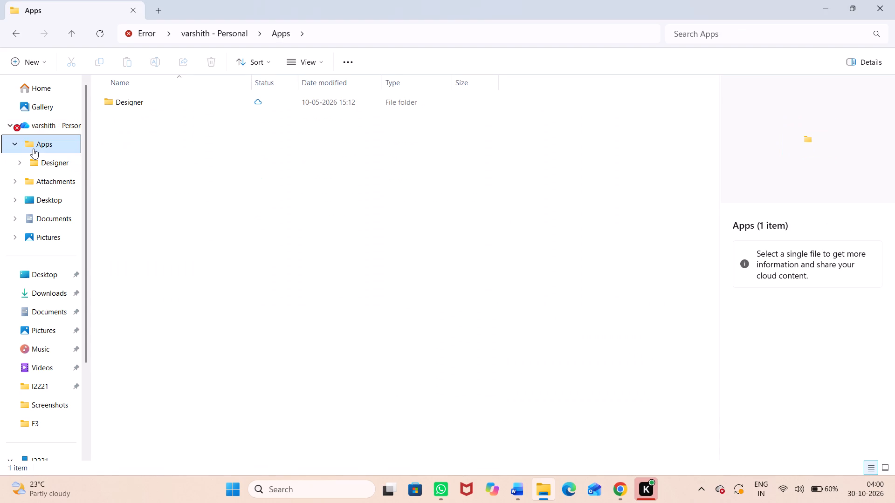
click(18, 218)
click(26, 205)
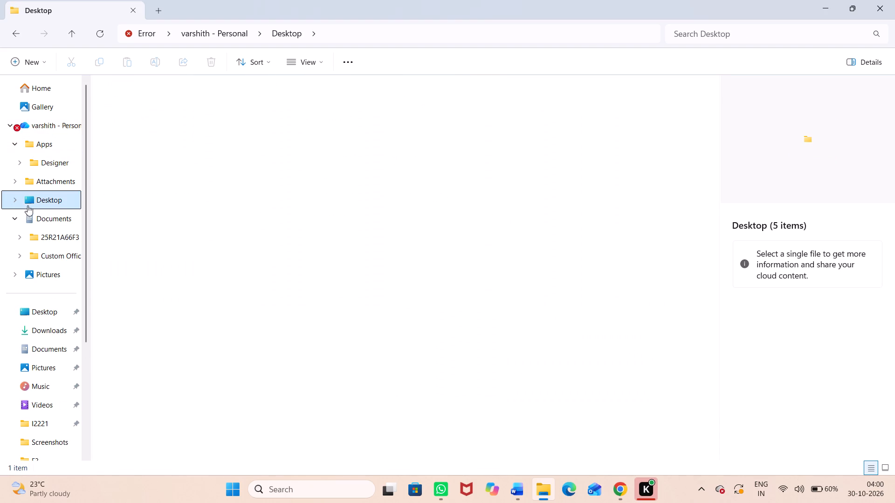